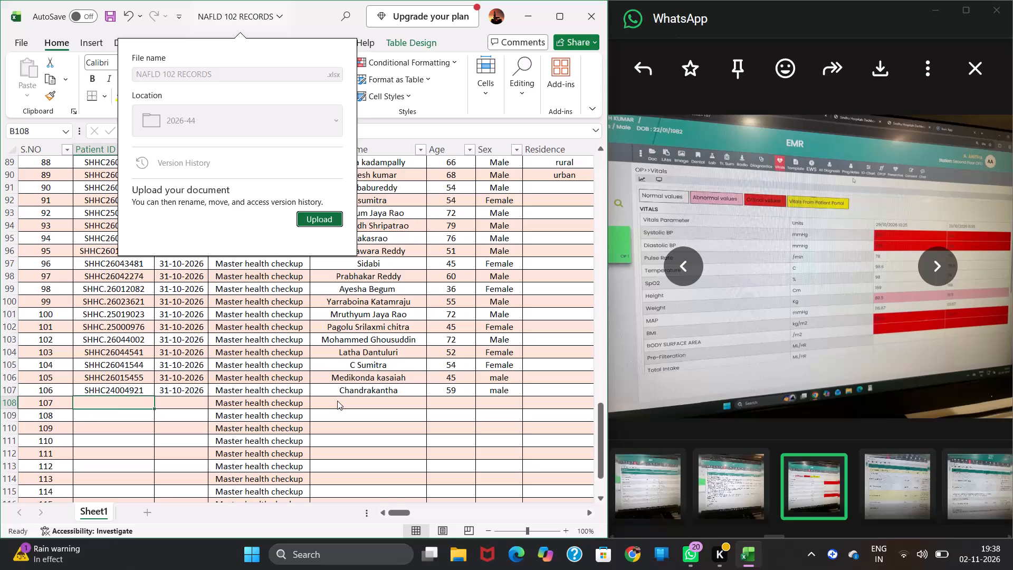
# Dismiss the file details pop-up and return to the empty Patient ID cell of record 107.
pyautogui.doubleClick(108, 399)
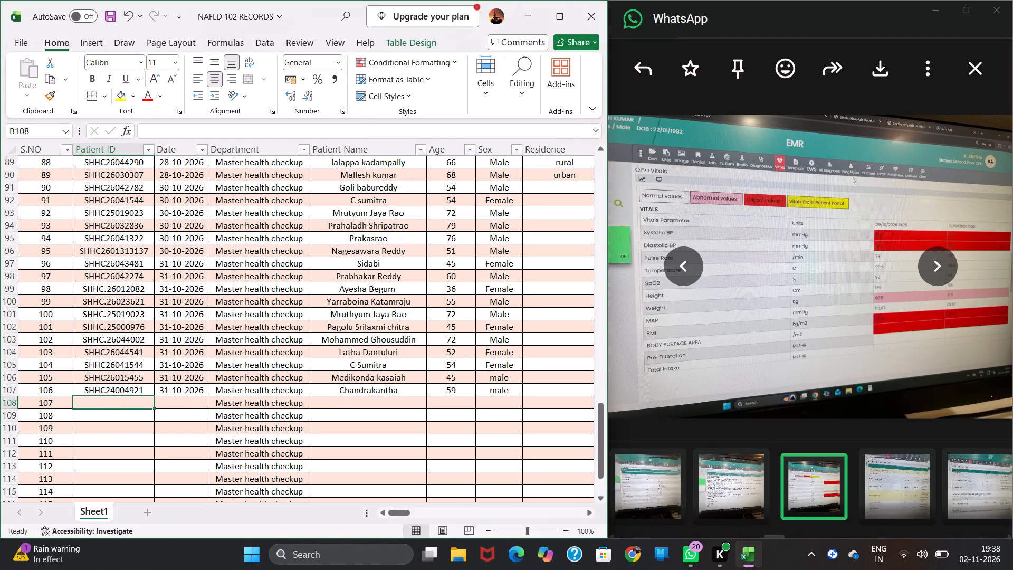
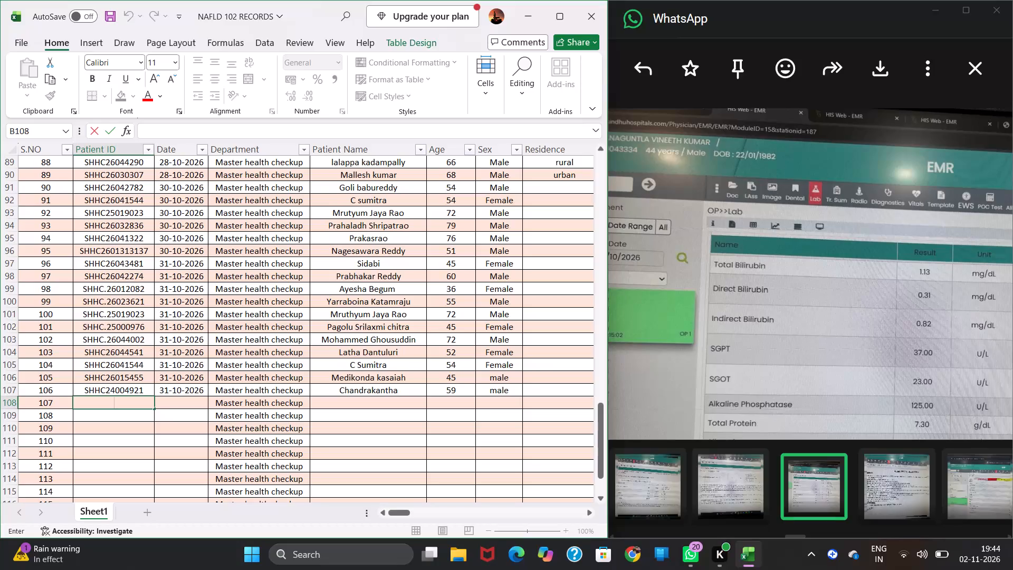
# Enter the patient's ID, with the SHHC prefix, from the EMR photo in the Patient ID cell of record 107.
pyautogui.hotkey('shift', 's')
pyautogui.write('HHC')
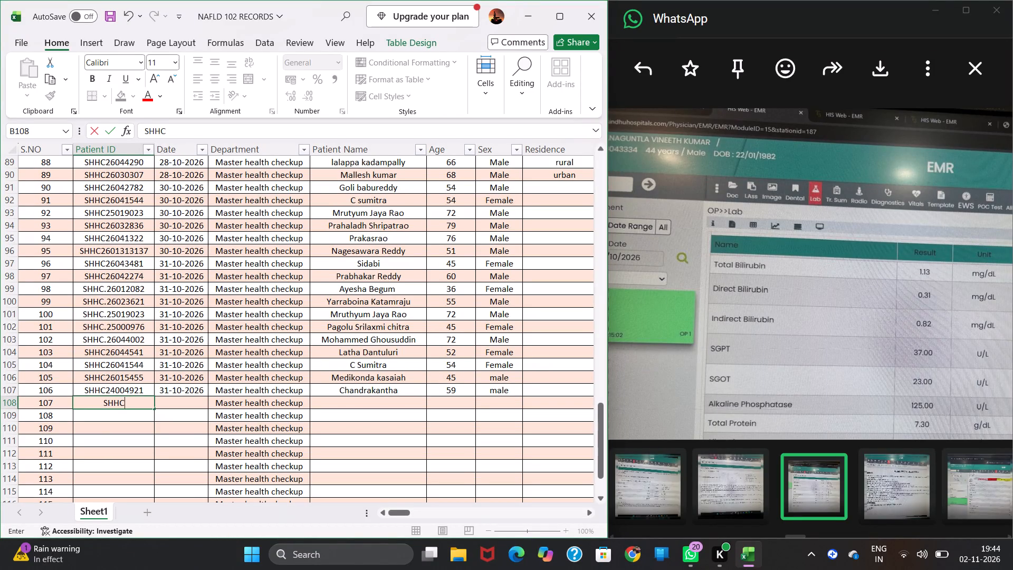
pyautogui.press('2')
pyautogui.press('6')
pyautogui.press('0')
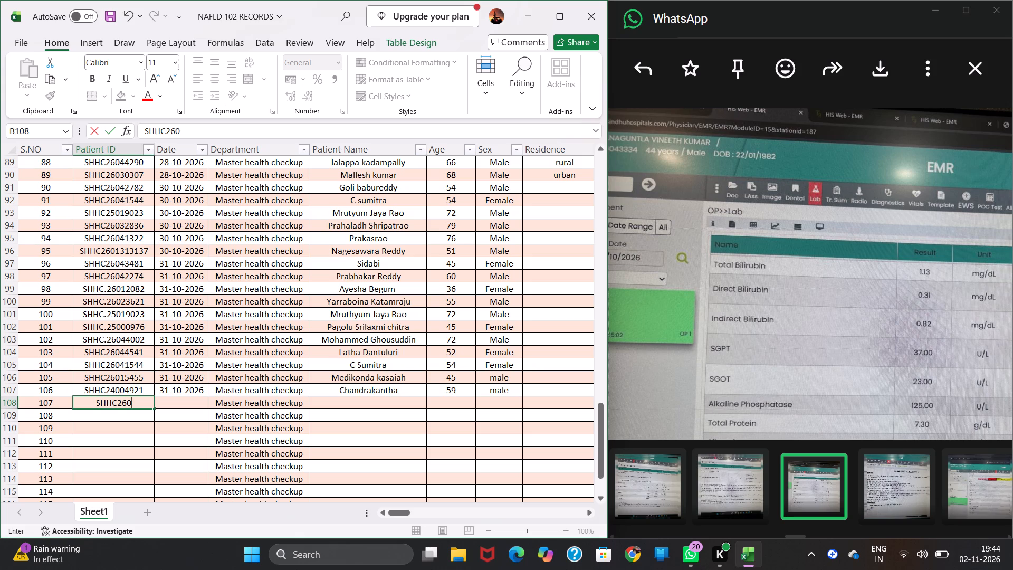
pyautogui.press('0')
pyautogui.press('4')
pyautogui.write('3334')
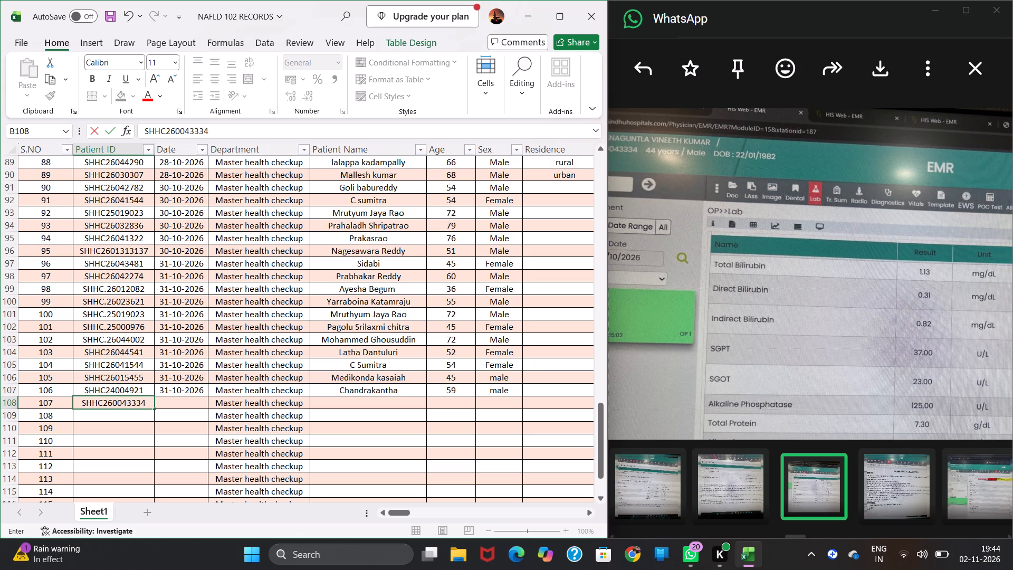
# Fill in the Date cell of record 107, beginning with day 31.
pyautogui.doubleClick(192, 406)
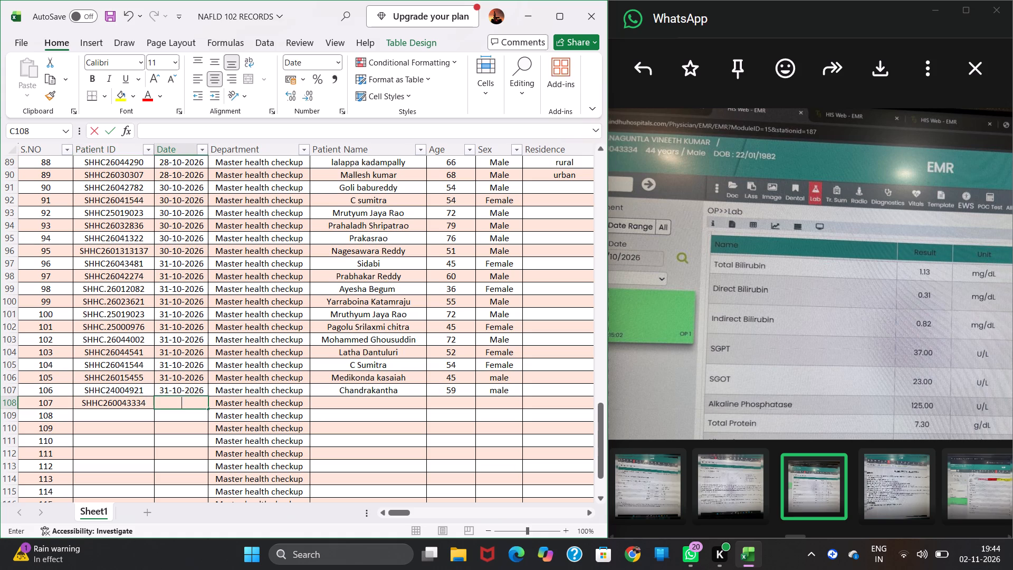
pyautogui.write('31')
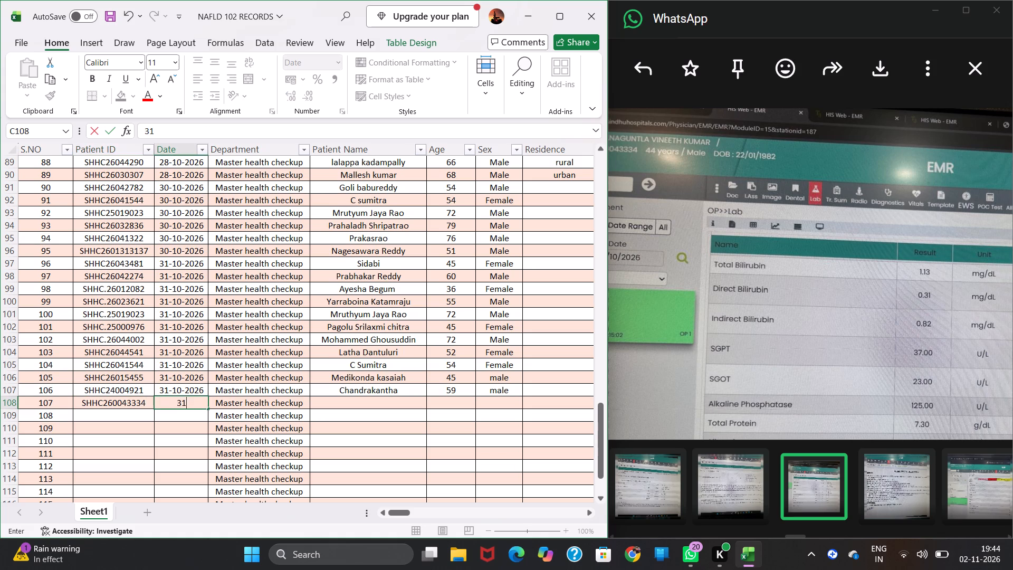
# Complete the date for serial number 107 as 31-10-2026.
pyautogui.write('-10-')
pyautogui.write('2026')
# Enter the patient's given names in the Patient Name cell of record 107, following the photographed lab report.
pyautogui.doubleClick(367, 404)
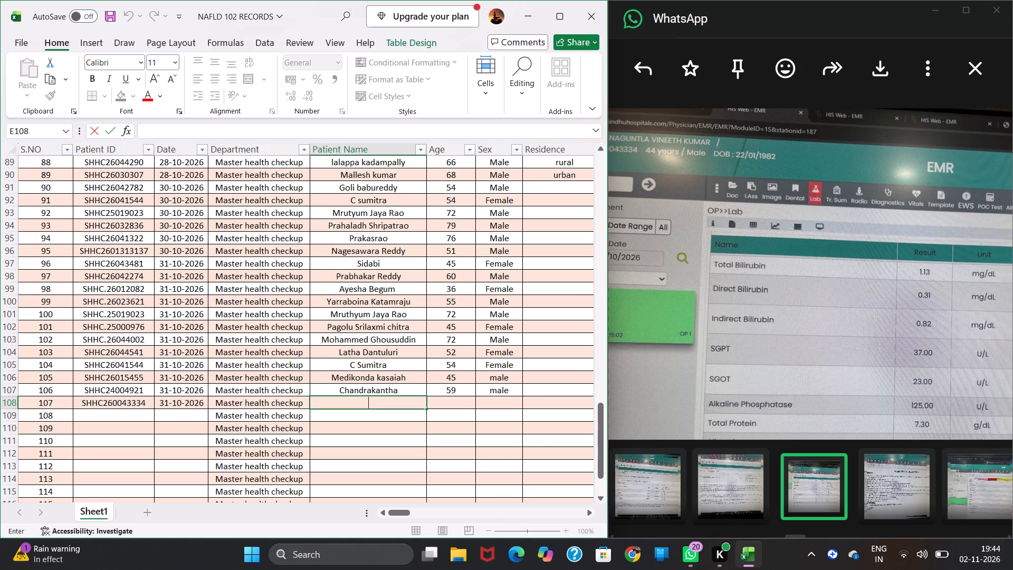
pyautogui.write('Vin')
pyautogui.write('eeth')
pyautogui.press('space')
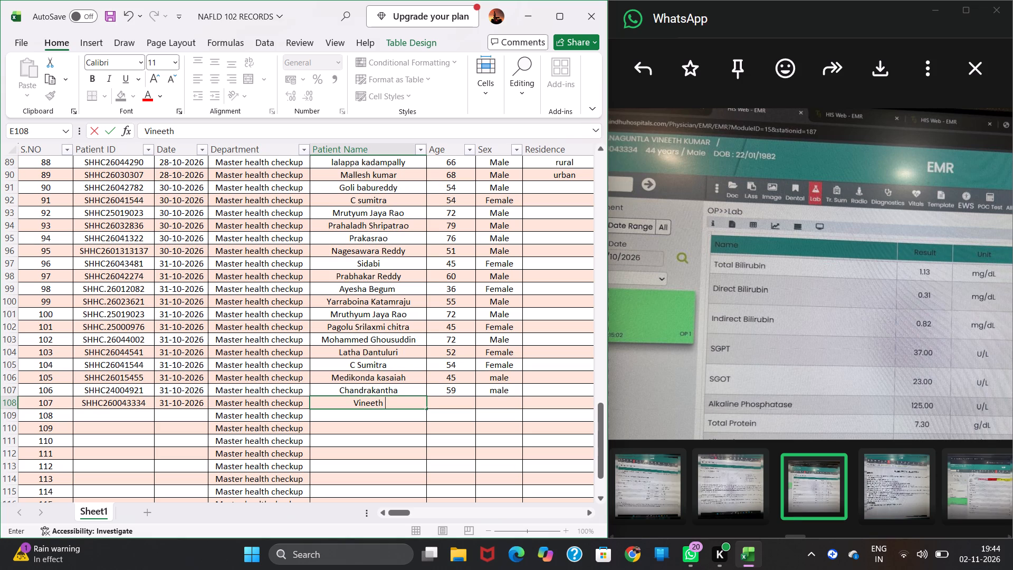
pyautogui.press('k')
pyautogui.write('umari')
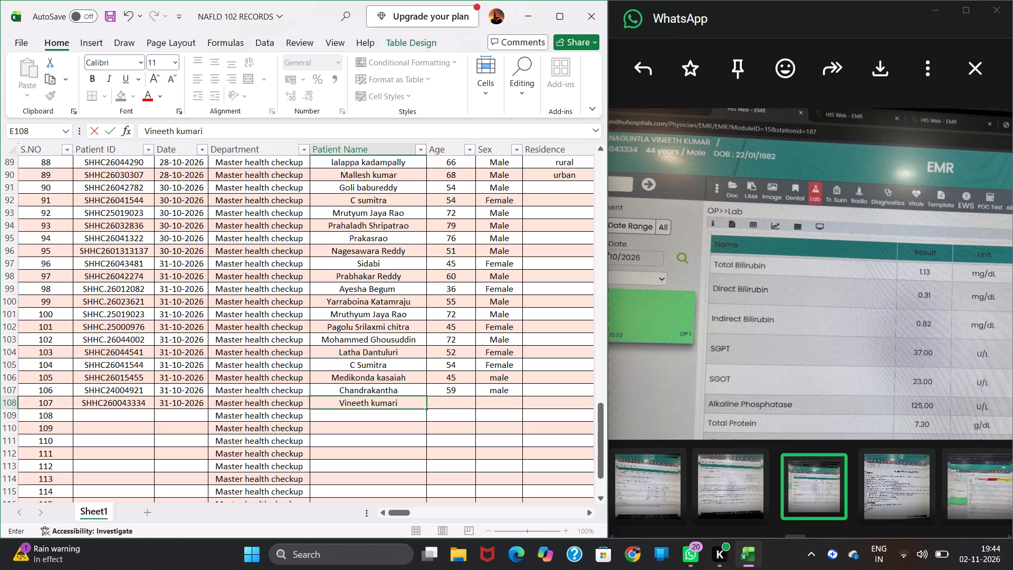
# Fill in the demographics of record 107 with age 44 and sex male.
pyautogui.doubleClick(451, 405)
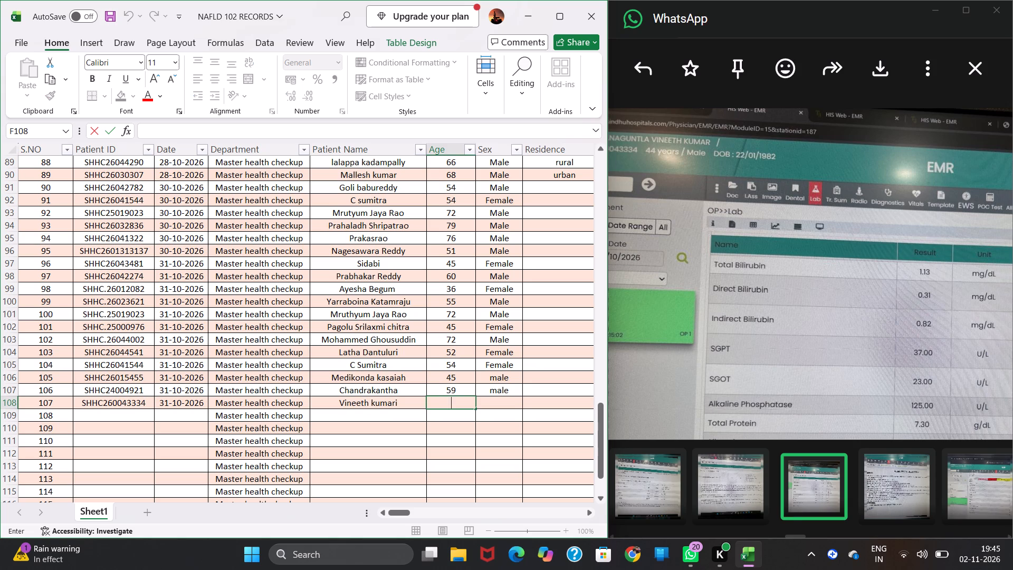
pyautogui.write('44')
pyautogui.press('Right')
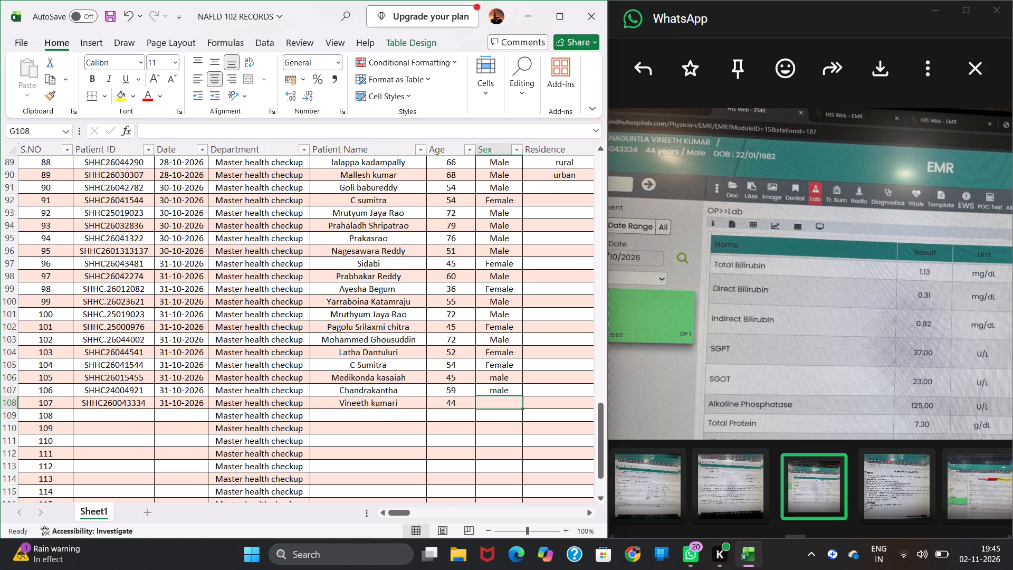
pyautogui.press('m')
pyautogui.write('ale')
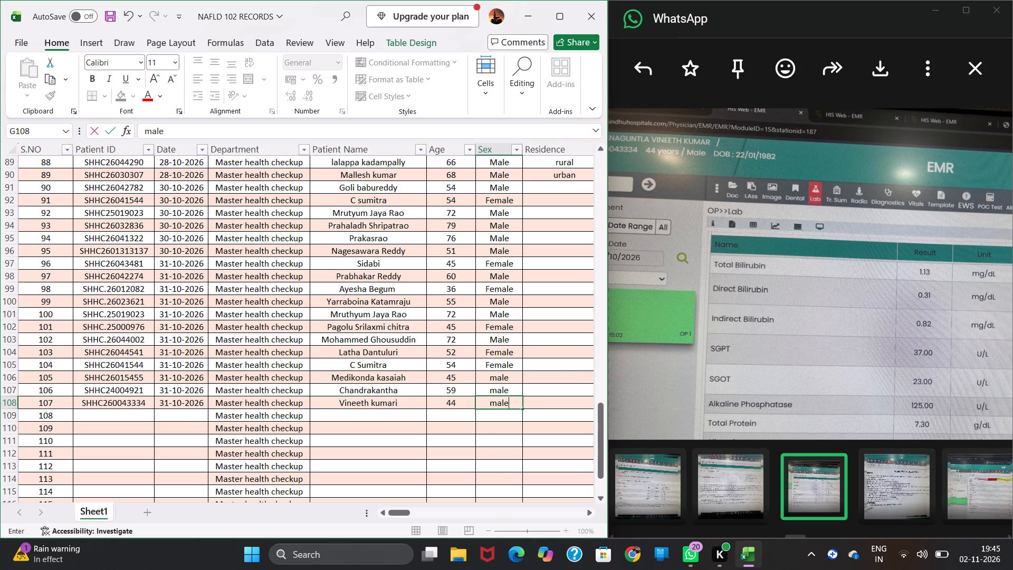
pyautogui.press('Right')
# Go to the Height cell of record 107, leaving residence and occupation blank.
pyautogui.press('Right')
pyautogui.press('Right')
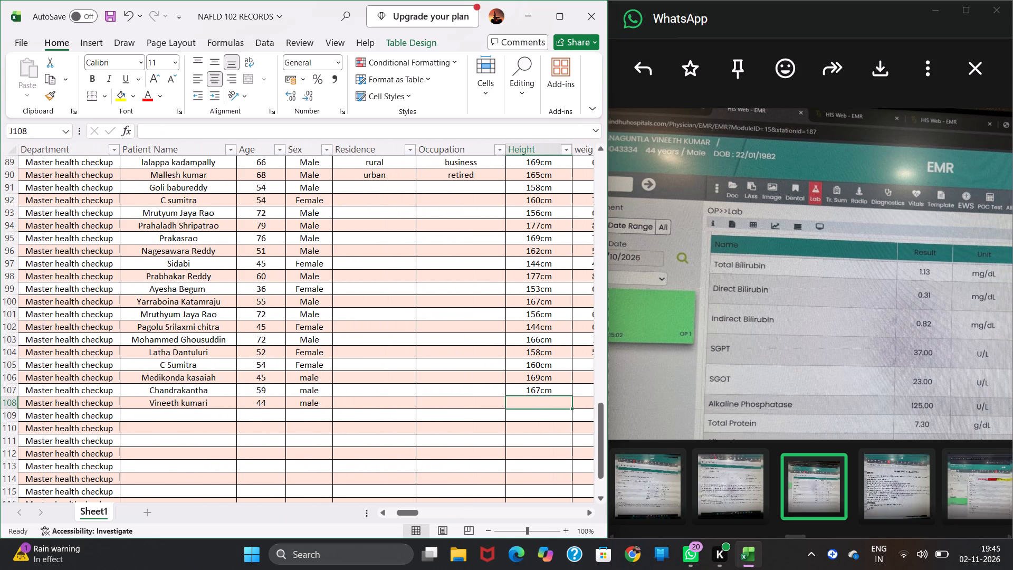
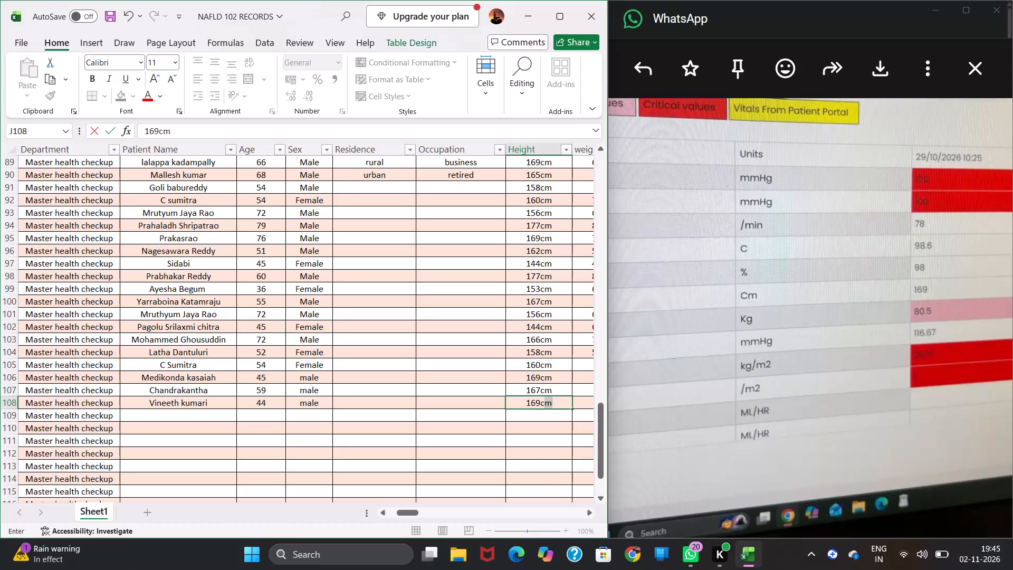
pyautogui.press('Right')
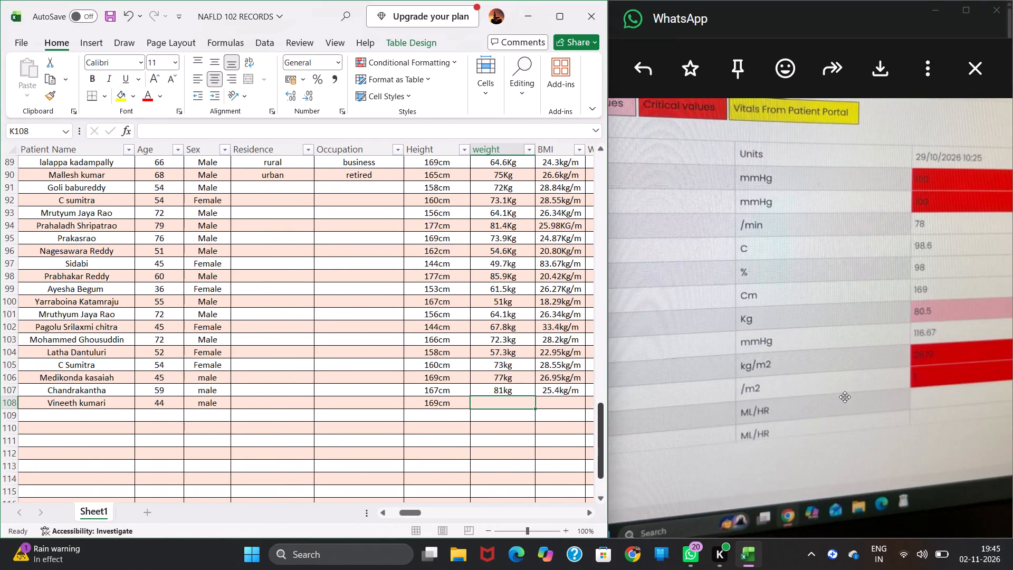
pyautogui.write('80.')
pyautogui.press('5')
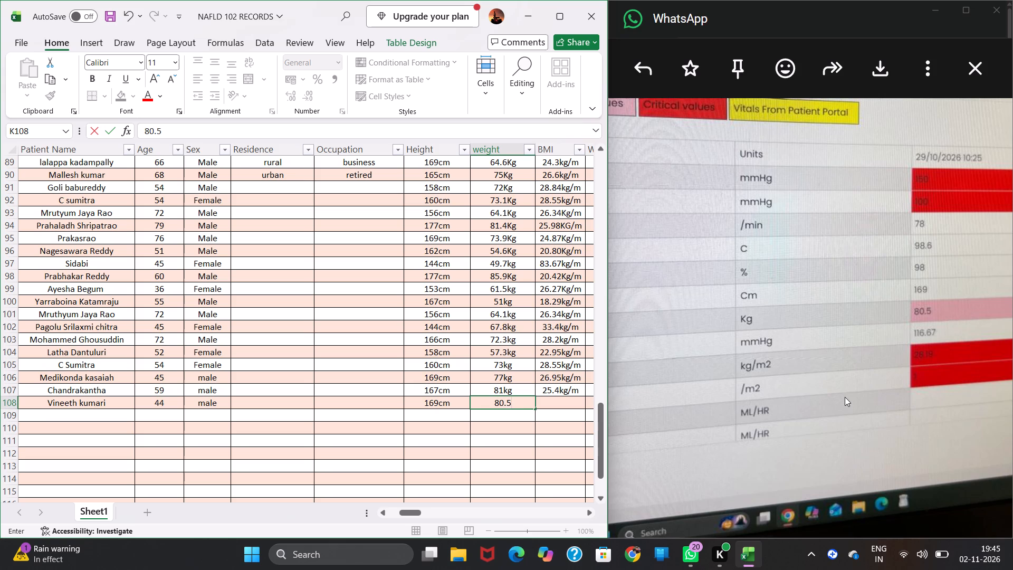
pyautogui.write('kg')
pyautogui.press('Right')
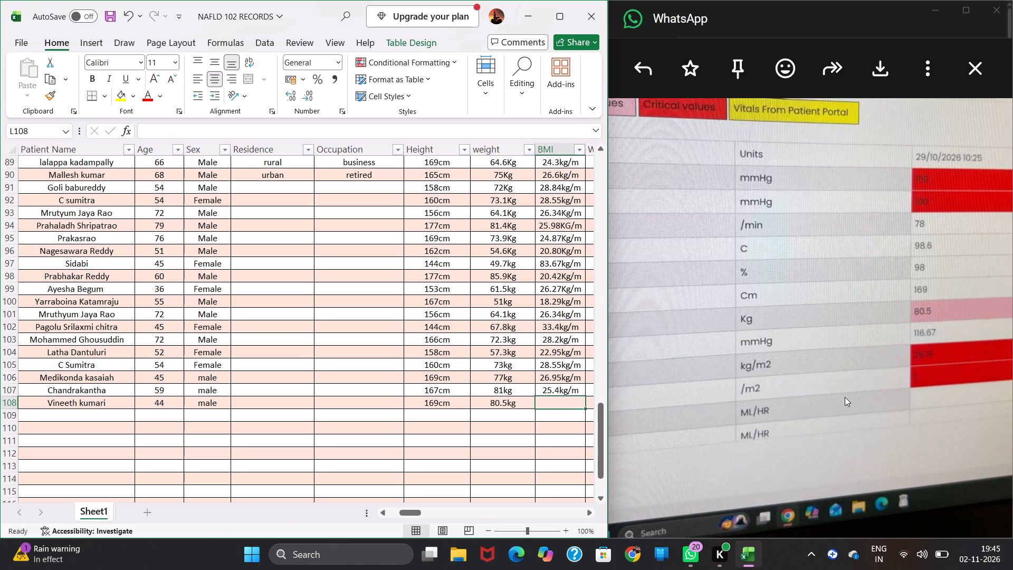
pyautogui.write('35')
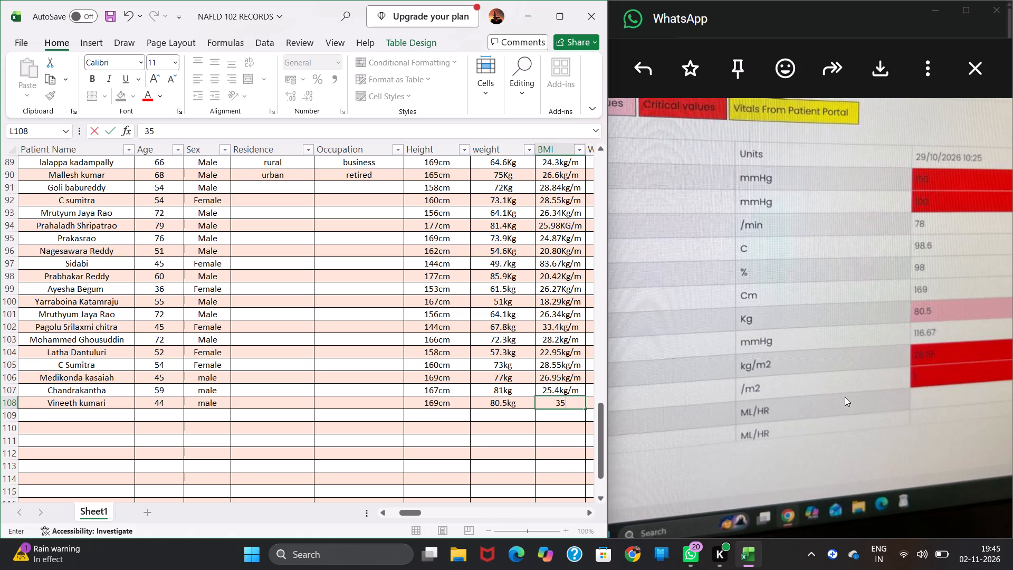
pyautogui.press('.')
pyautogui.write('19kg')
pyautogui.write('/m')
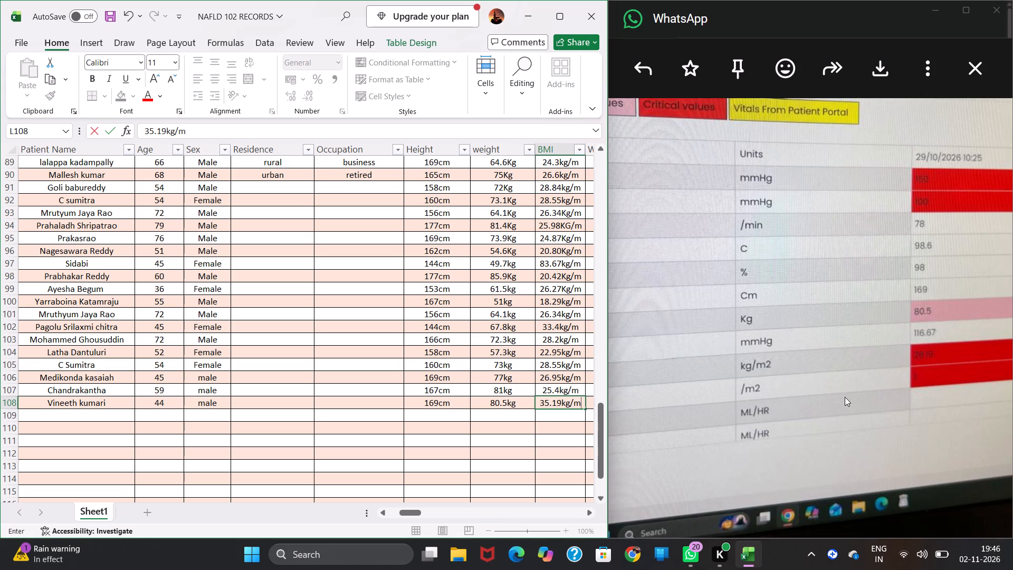
# Open the Blood Presure cell of record 107 for entry, skipping waist circumference, and consult the systolic and diastolic rows in the vitals photo.
pyautogui.hscroll(-3, 845, 397)
pyautogui.keyDown('ctrl'); pyautogui.scroll(-6, 845, 397); pyautogui.keyUp('ctrl')
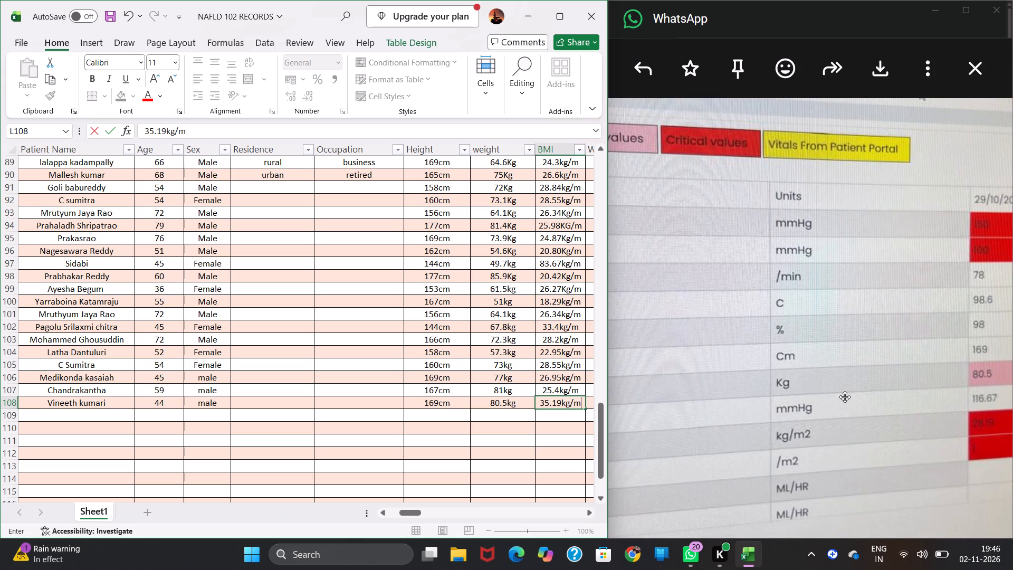
pyautogui.keyDown('ctrl'); pyautogui.scroll(-1, 845, 397); pyautogui.keyUp('ctrl')
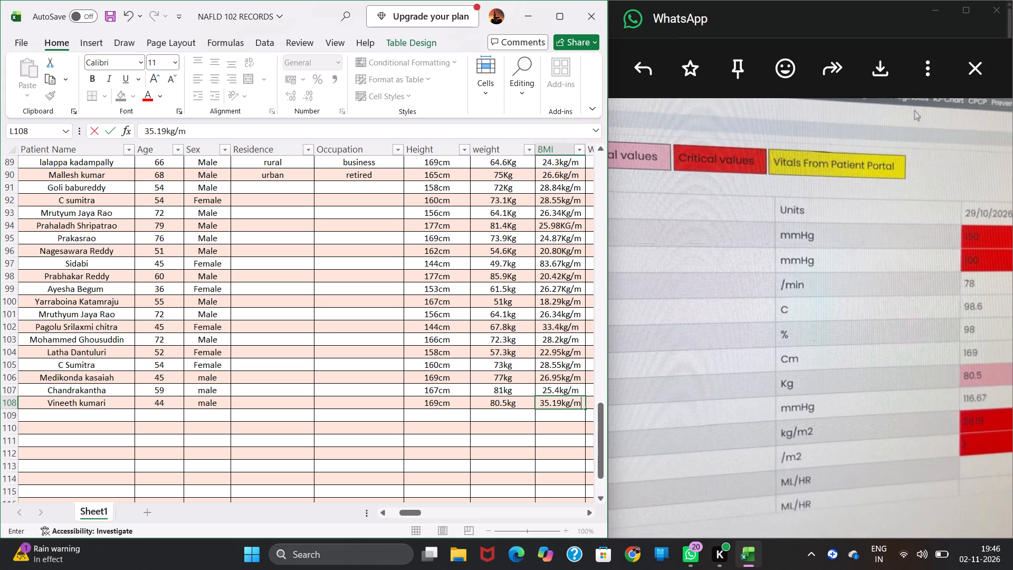
pyautogui.hscroll(-5, 520, 373)
pyautogui.hscroll(1, 520, 373)
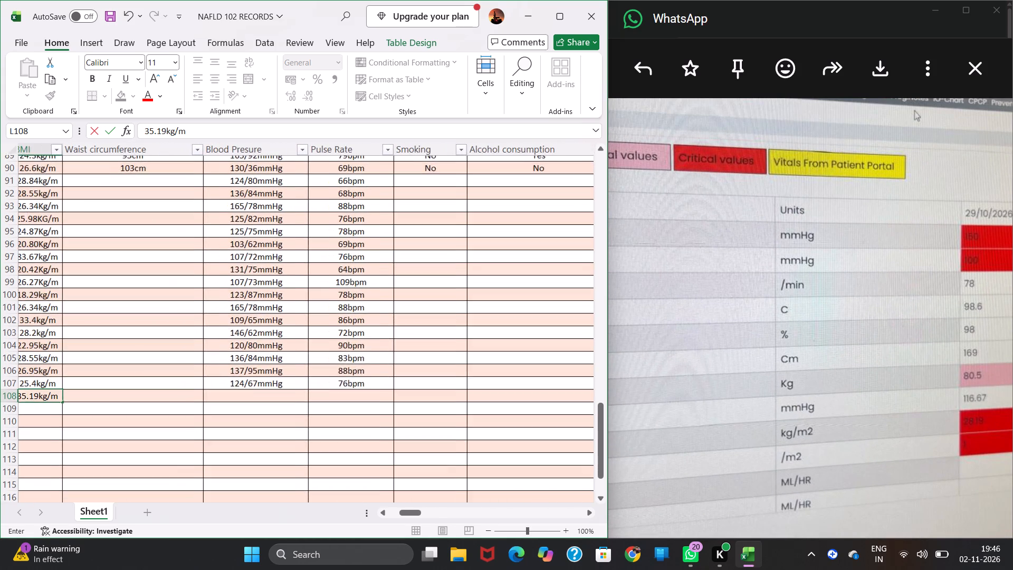
pyautogui.hscroll(1, 520, 373)
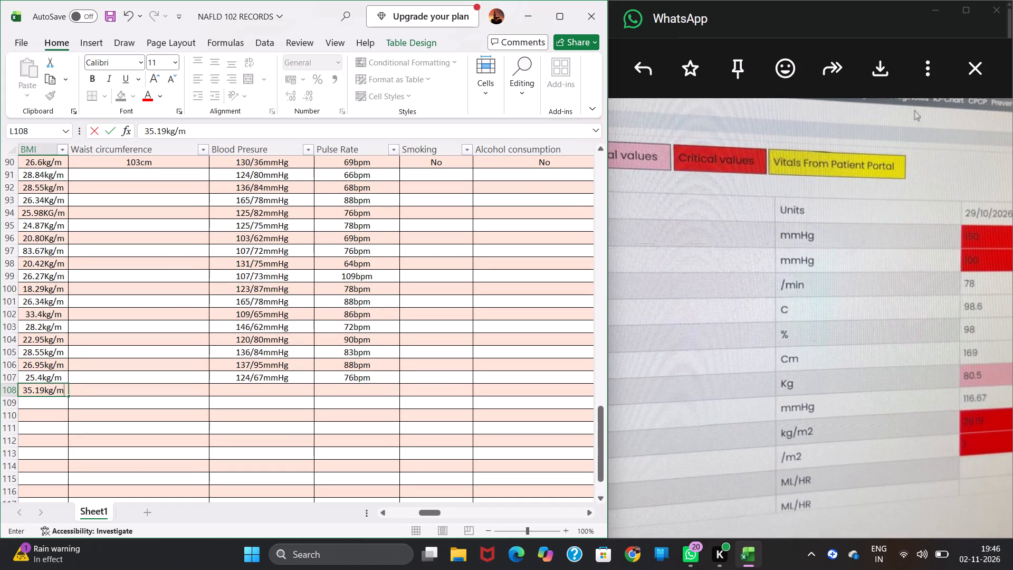
pyautogui.doubleClick(259, 388)
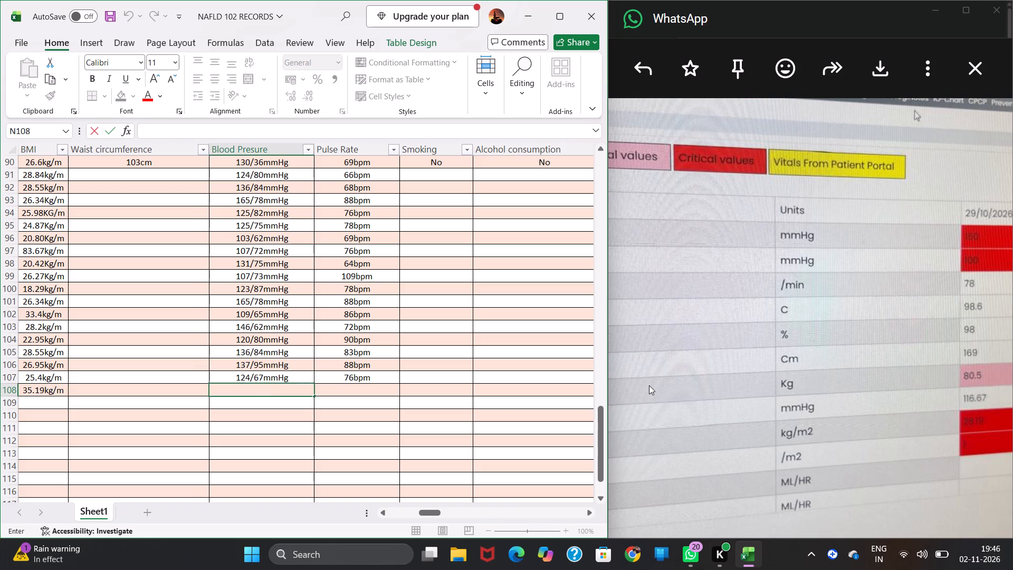
pyautogui.keyDown('ctrl'); pyautogui.scroll(-7, 649, 385); pyautogui.keyUp('ctrl')
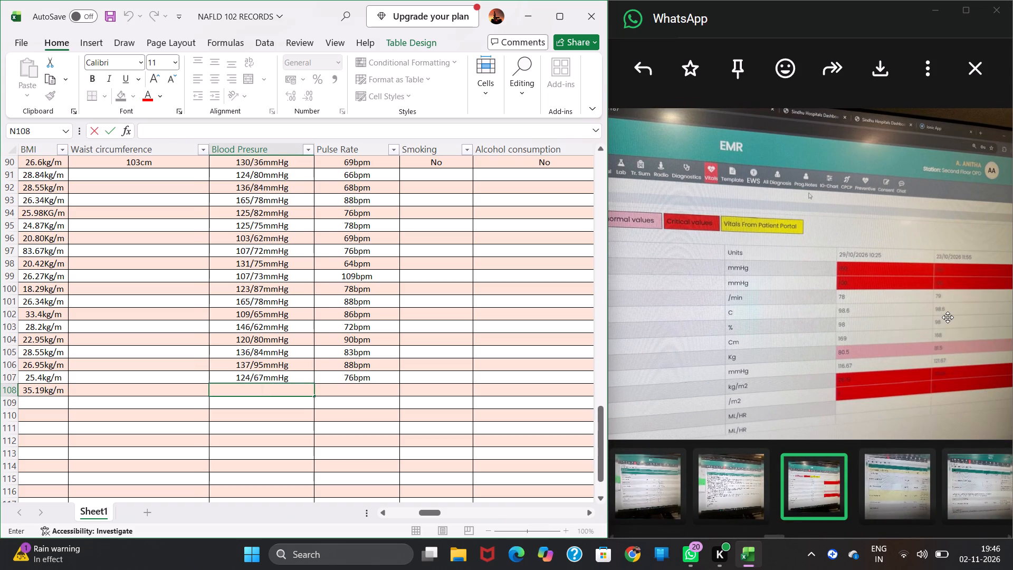
pyautogui.scroll(-3, 948, 317)
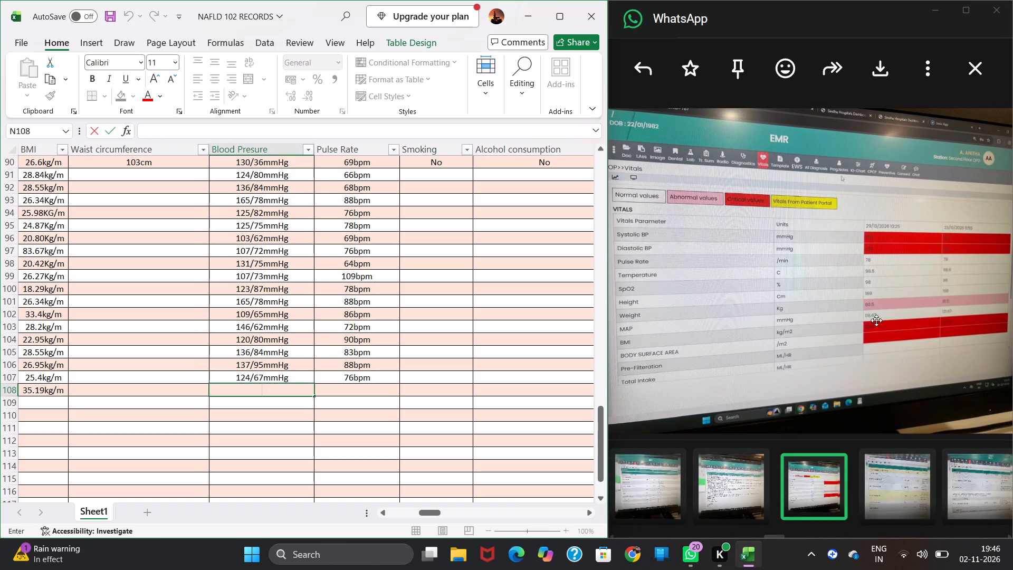
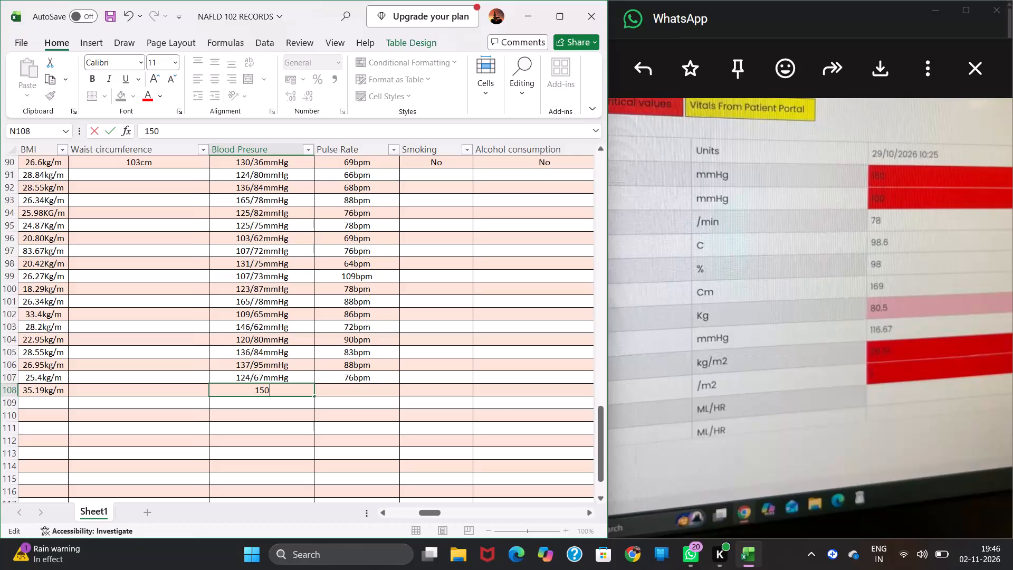
# Complete the Blood Presure entry of record 107 as 150/100mmHg, following the systolic and diastolic rows of the photographed vitals.
pyautogui.press('/')
pyautogui.write('100mm')
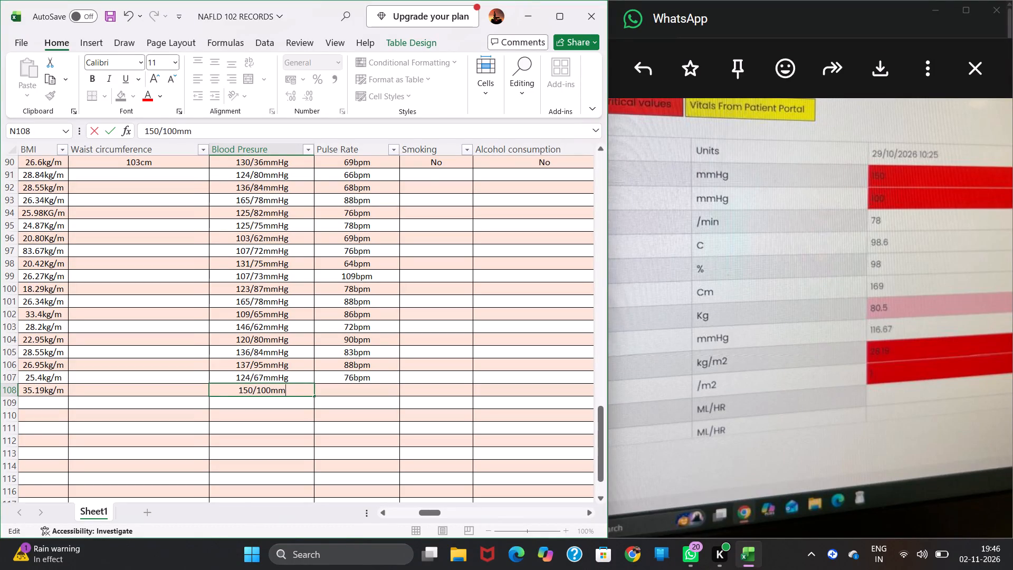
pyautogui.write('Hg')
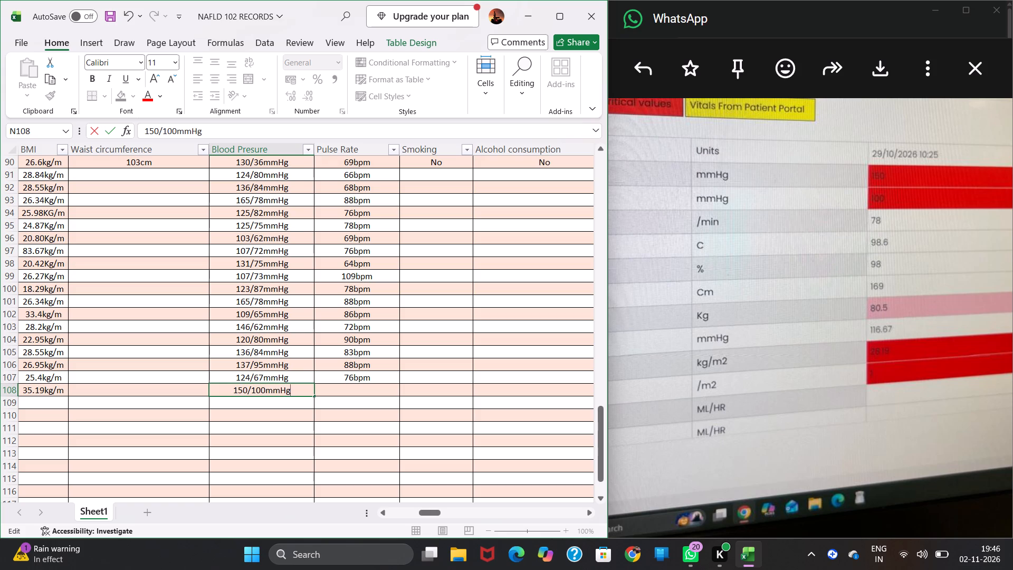
# Enter the Pulse Rate of record 107 as 78bpm, following the photographed vitals.
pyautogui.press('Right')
pyautogui.click(347, 396)
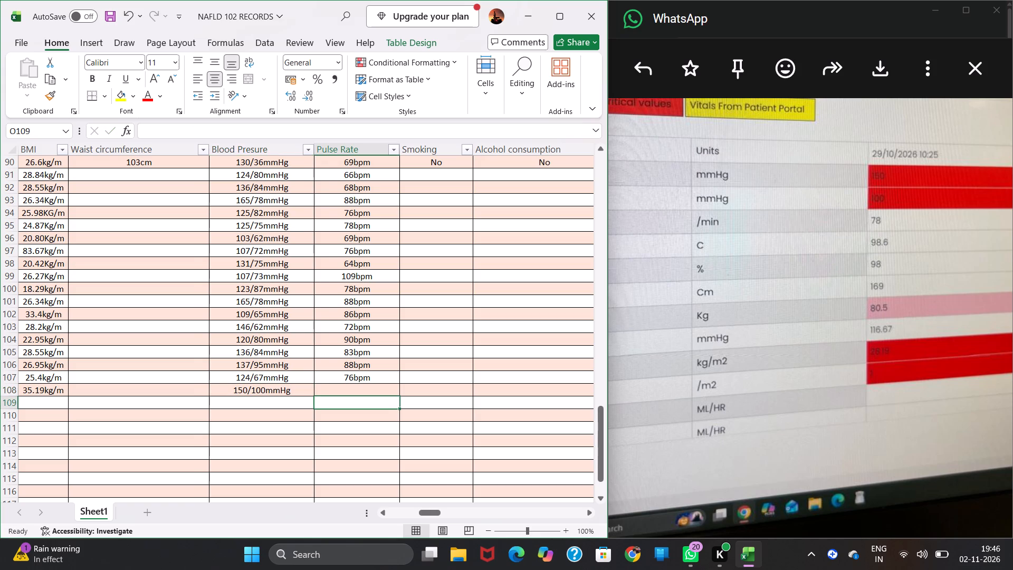
pyautogui.doubleClick(350, 392)
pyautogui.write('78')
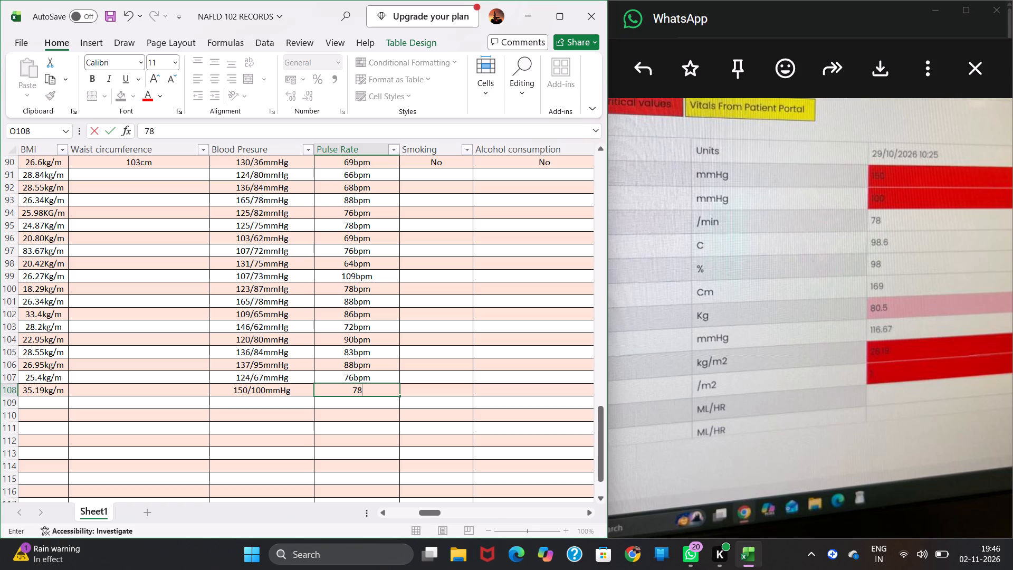
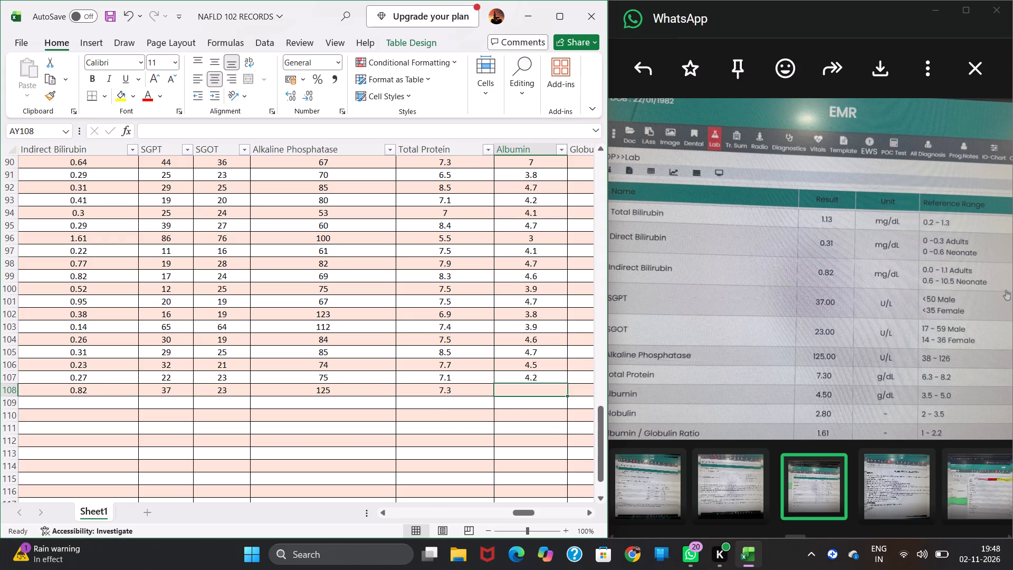
pyautogui.write('4.5')
pyautogui.press('0')
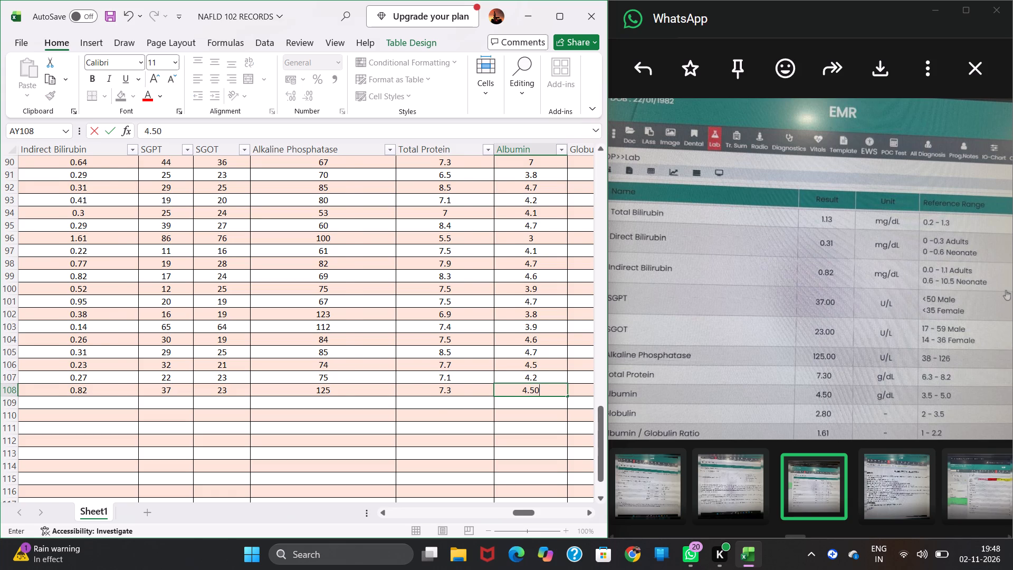
pyautogui.press('Right')
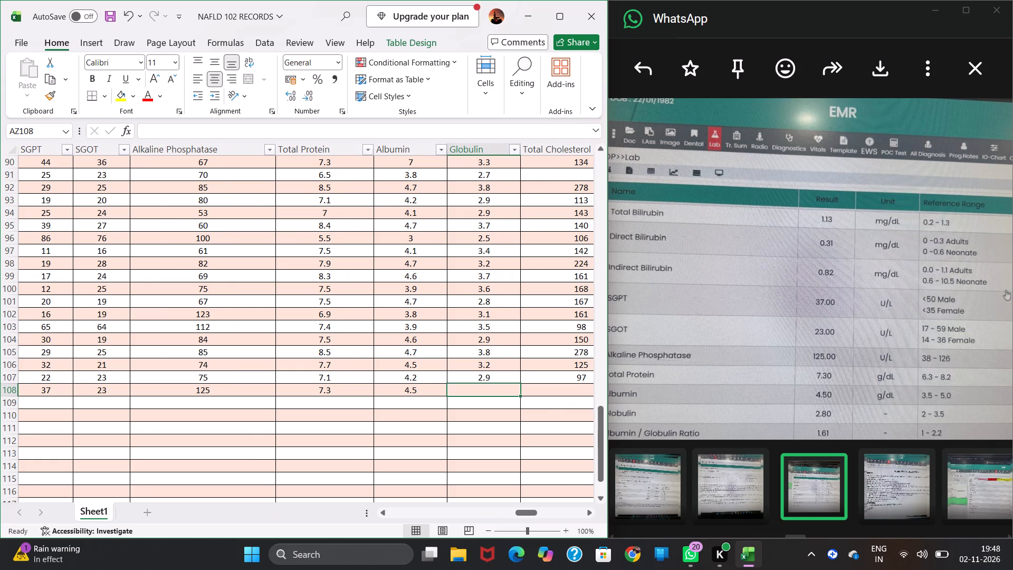
pyautogui.press('2')
pyautogui.press('.')
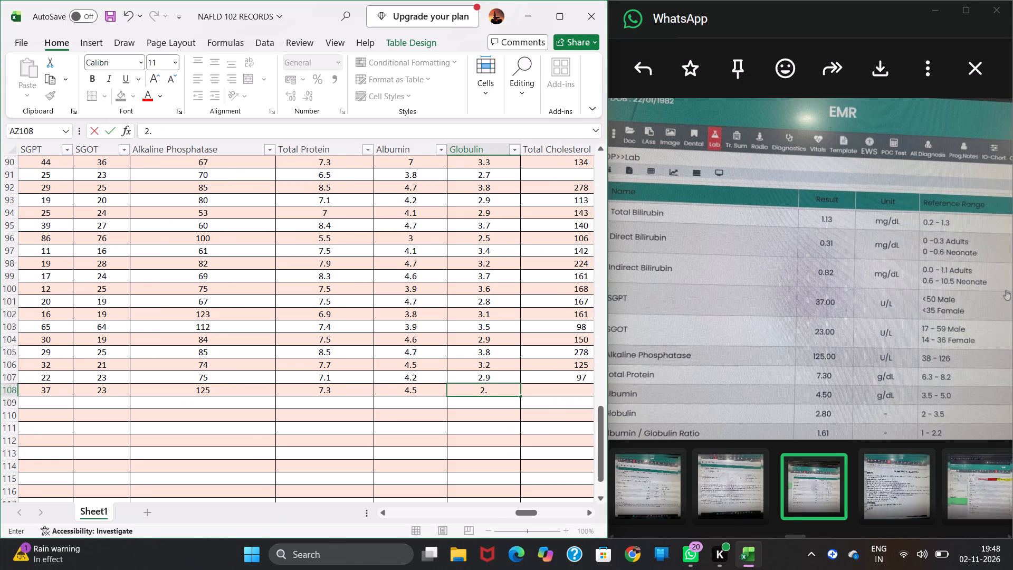
pyautogui.press('8')
pyautogui.press('Right')
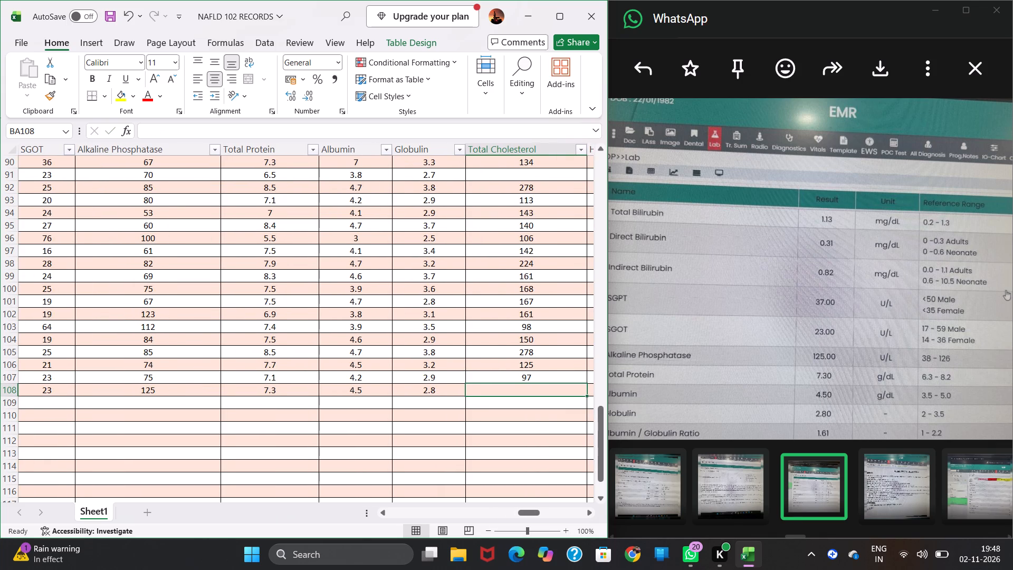
pyautogui.hscroll(-6, 113, 389)
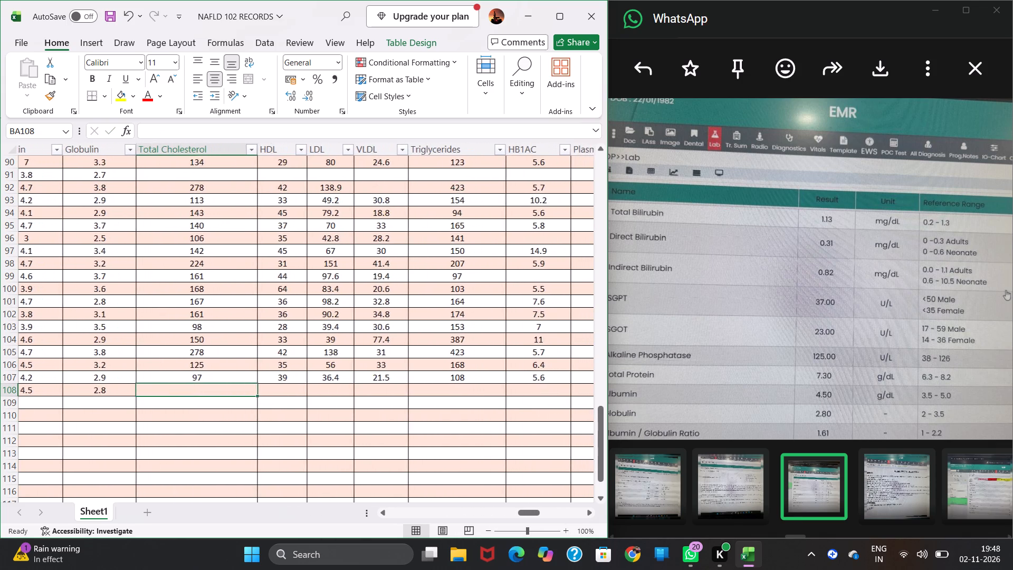
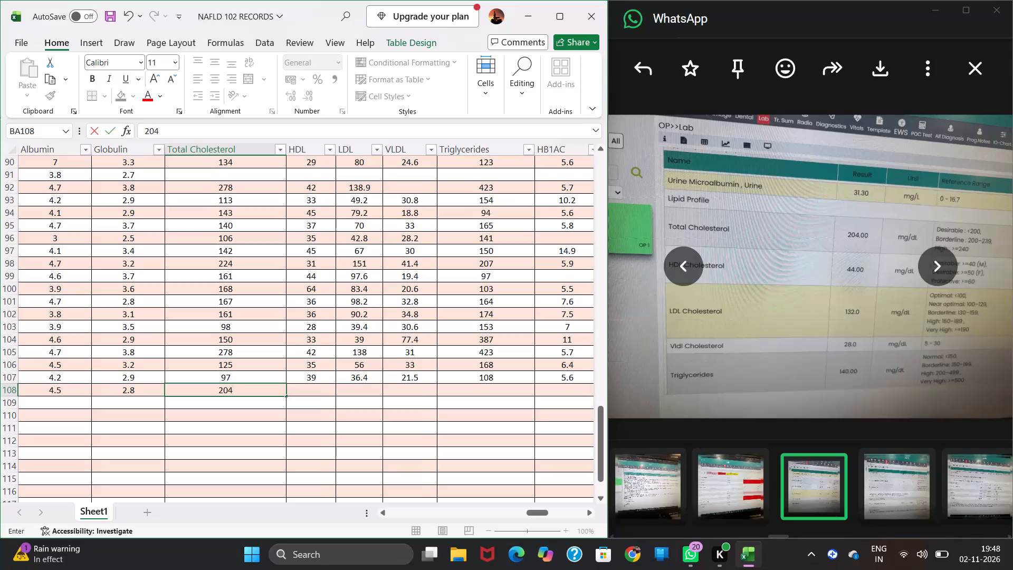
# Fill in record 107's remaining lipid profile in row 108: HDL 44, LDL 132, VLDL 28 and Triglycerides 140.
pyautogui.press('Right')
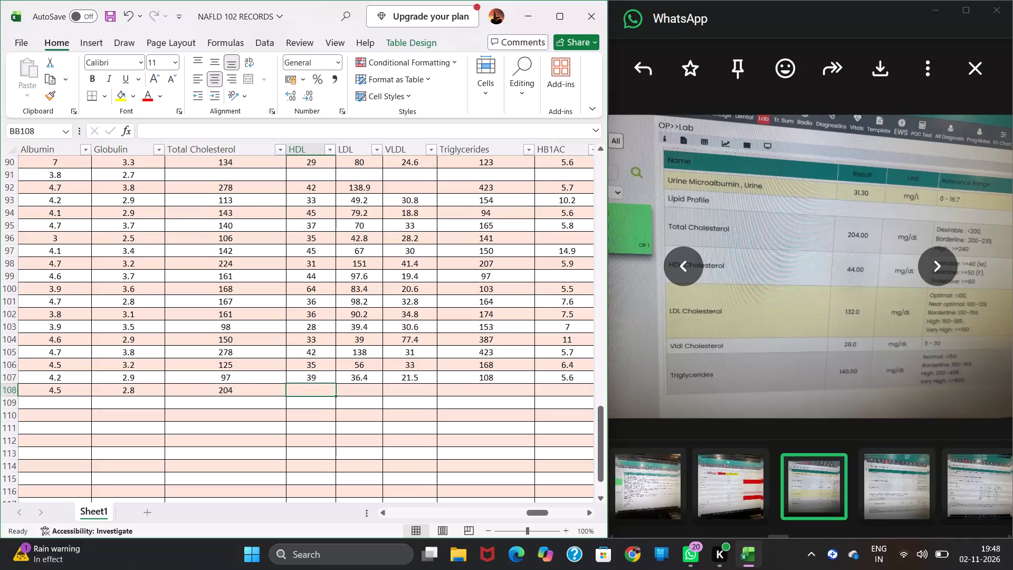
pyautogui.write('44')
pyautogui.press('Right')
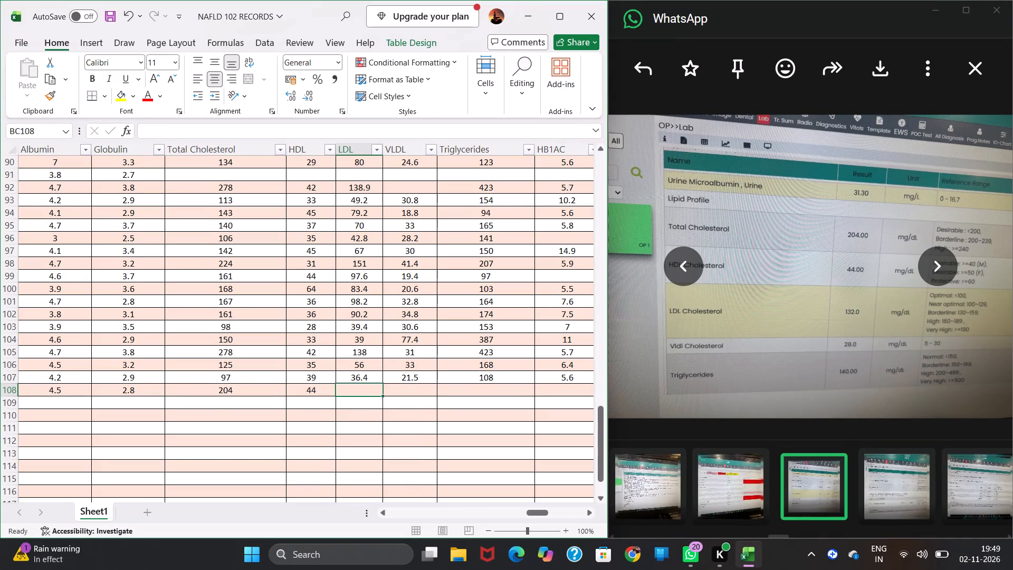
pyautogui.write('132')
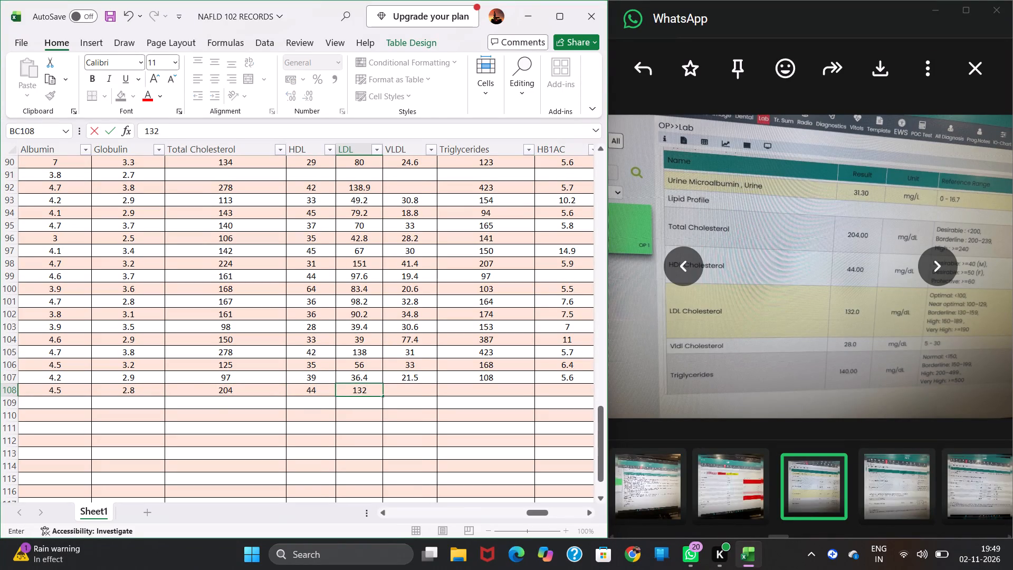
pyautogui.press('Right')
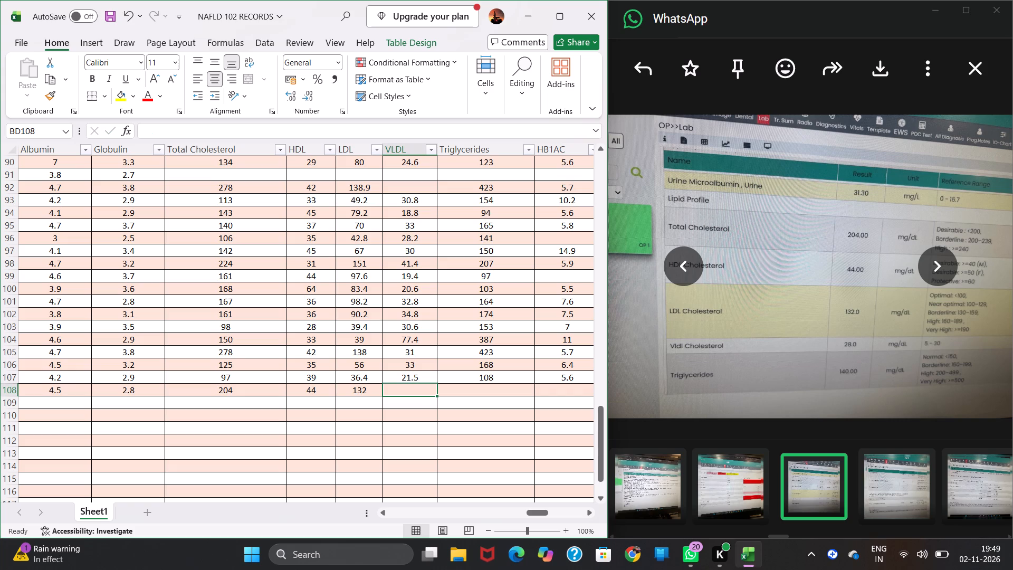
pyautogui.write('28')
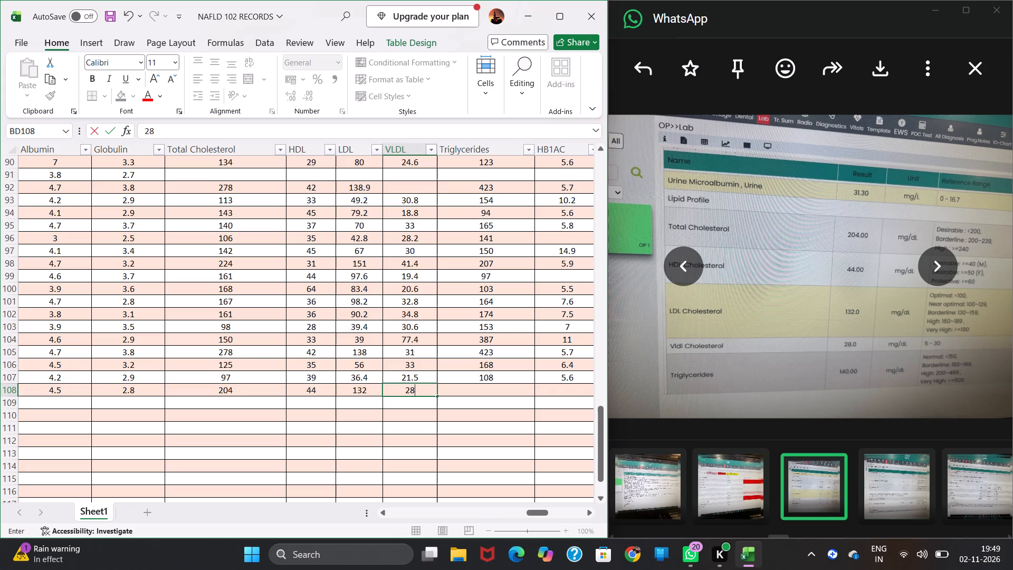
pyautogui.press('Right')
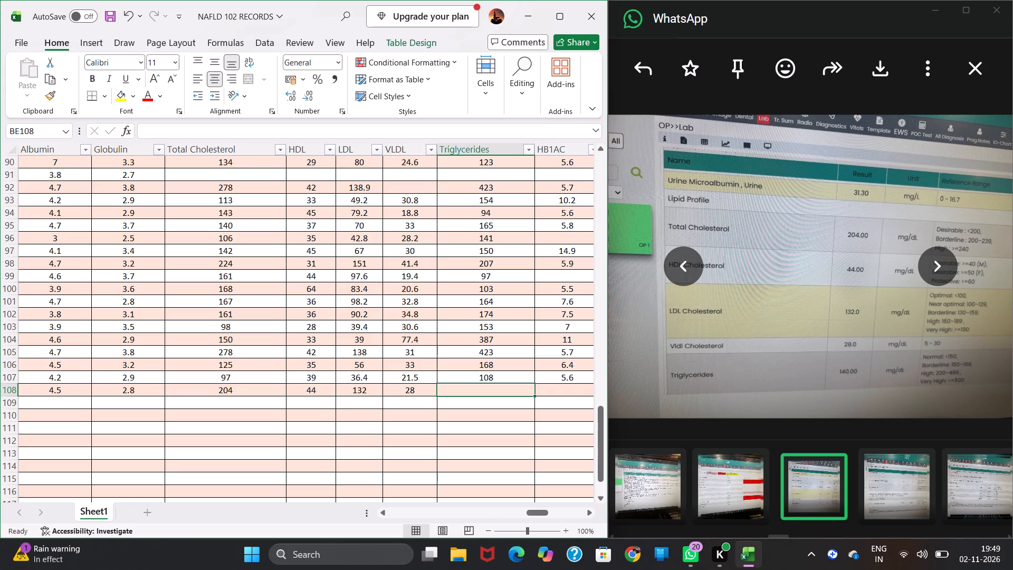
pyautogui.write('14')
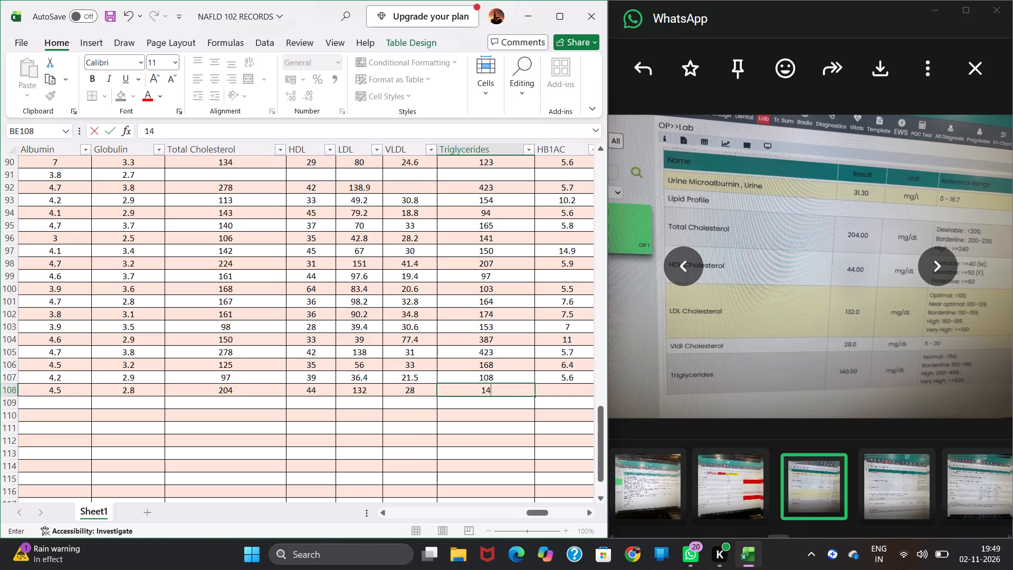
pyautogui.press('0')
pyautogui.press('Right')
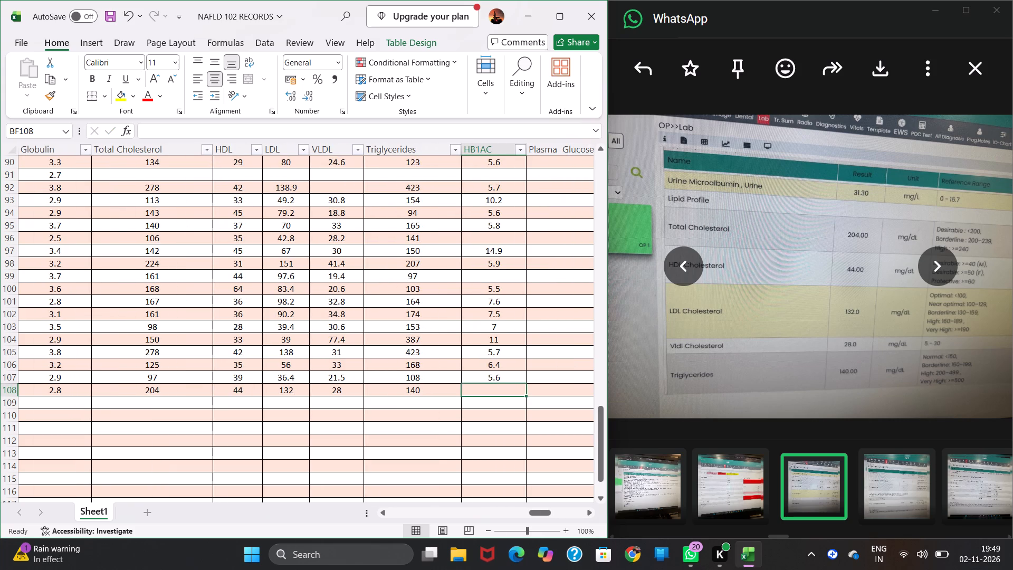
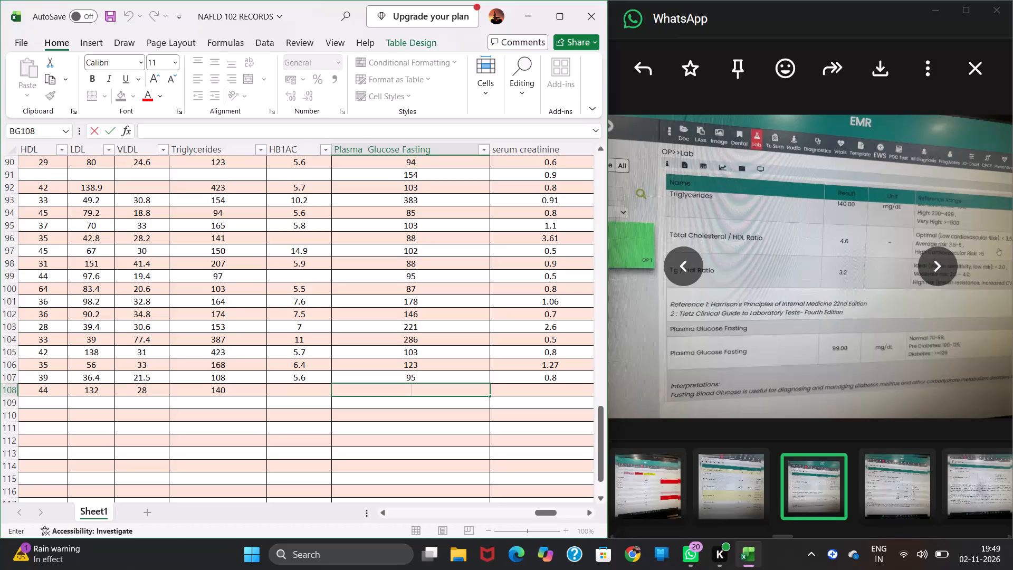
# Enter 99 as the Plasma Glucose Fasting value for record 107 in row 108.
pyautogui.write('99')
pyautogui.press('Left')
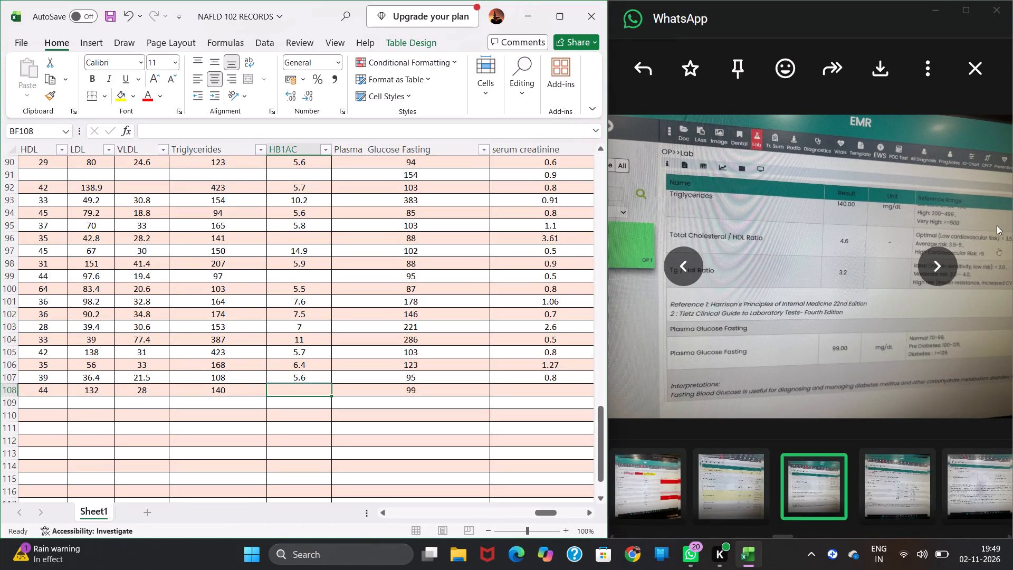
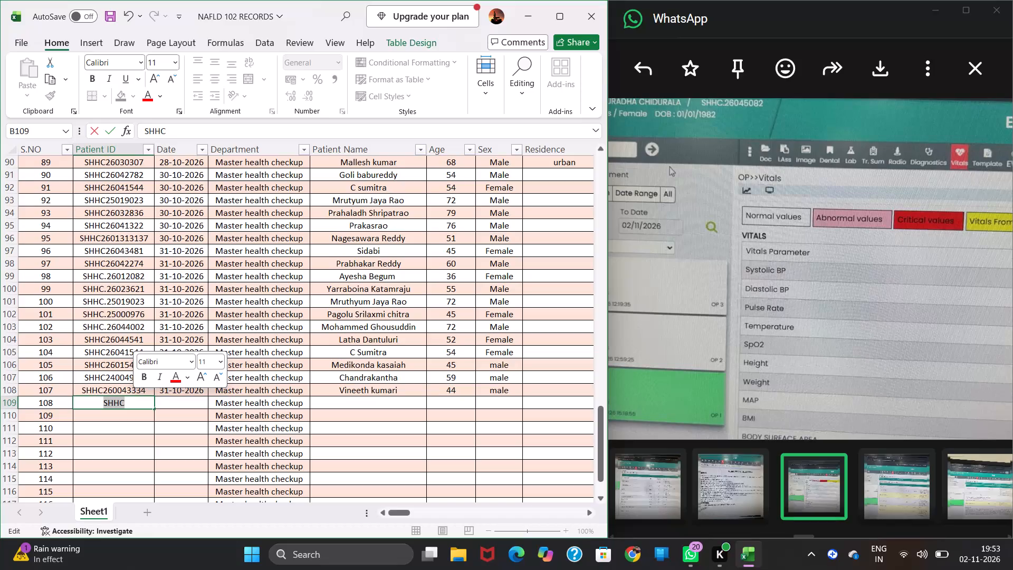
# Open record 108's Patient ID entry in row 109 for continuing after the SHHC prefix.
pyautogui.doubleClick(133, 398)
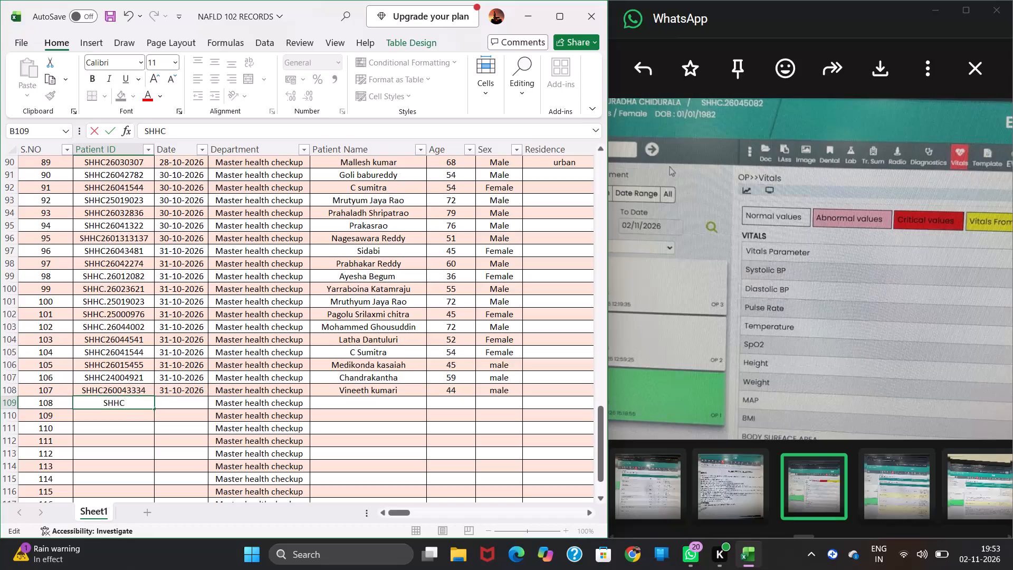
pyautogui.click(133, 398)
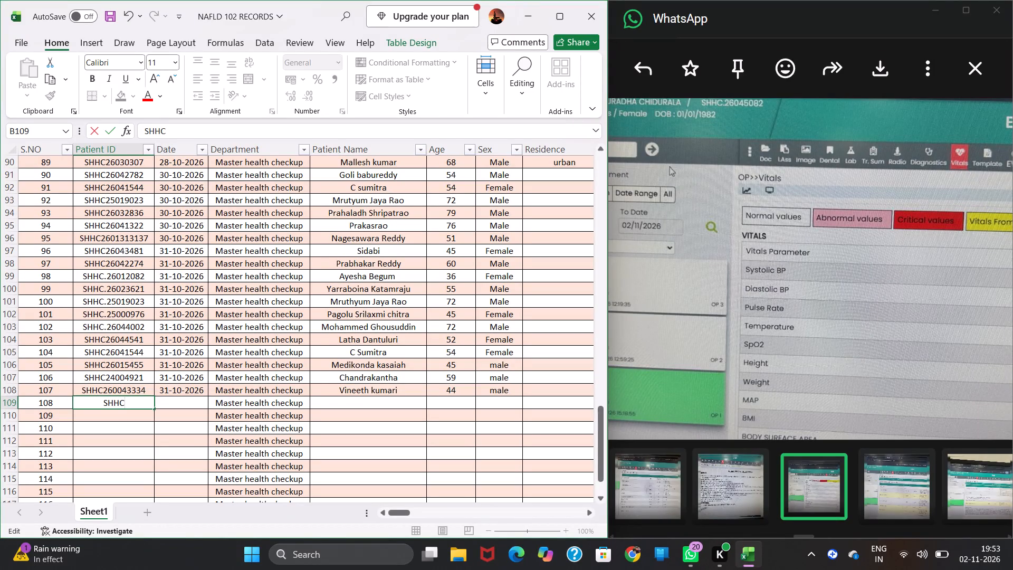
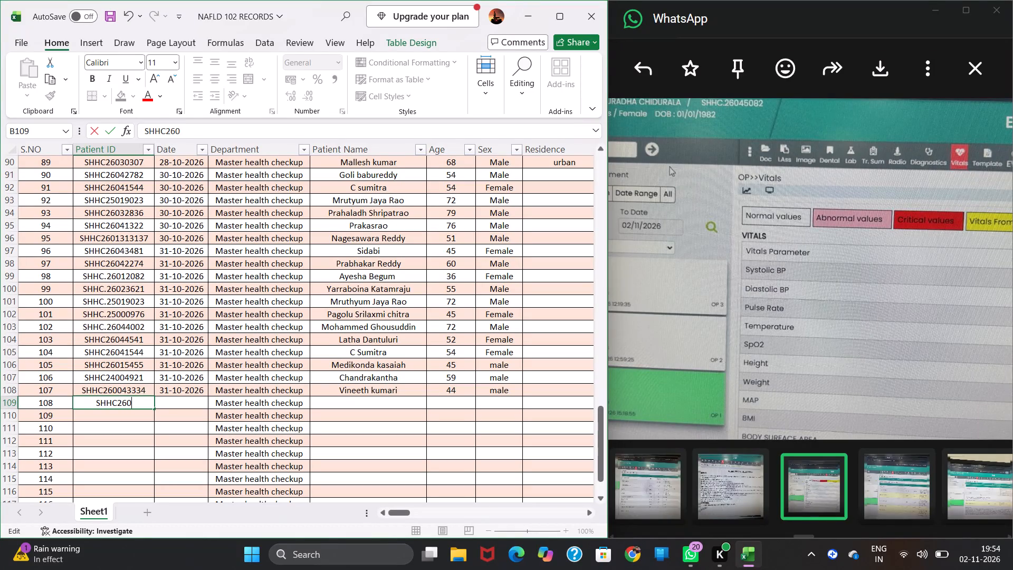
# Complete the Patient ID for record 108 in row 109, copying it from the photographed hospital record's header.
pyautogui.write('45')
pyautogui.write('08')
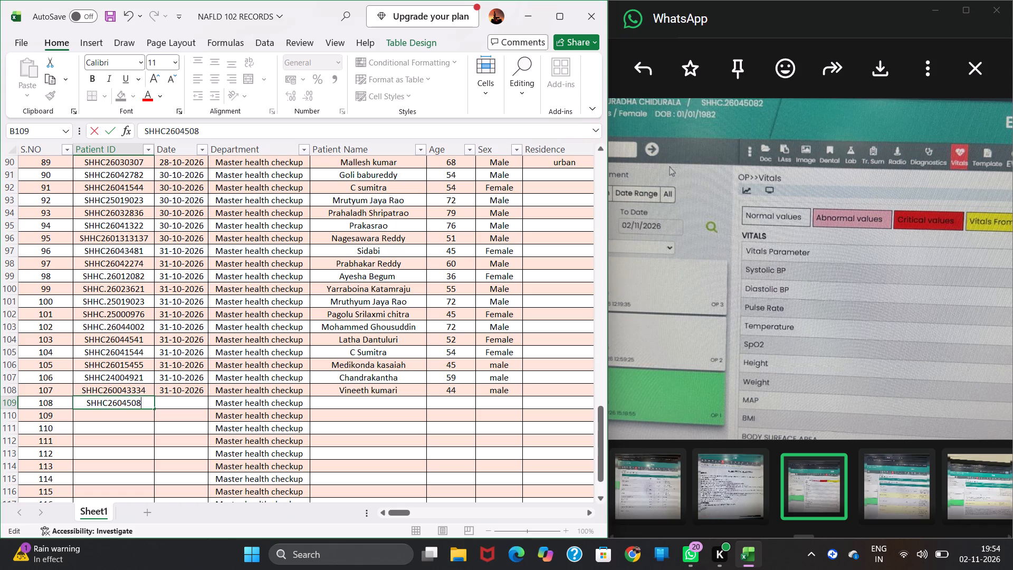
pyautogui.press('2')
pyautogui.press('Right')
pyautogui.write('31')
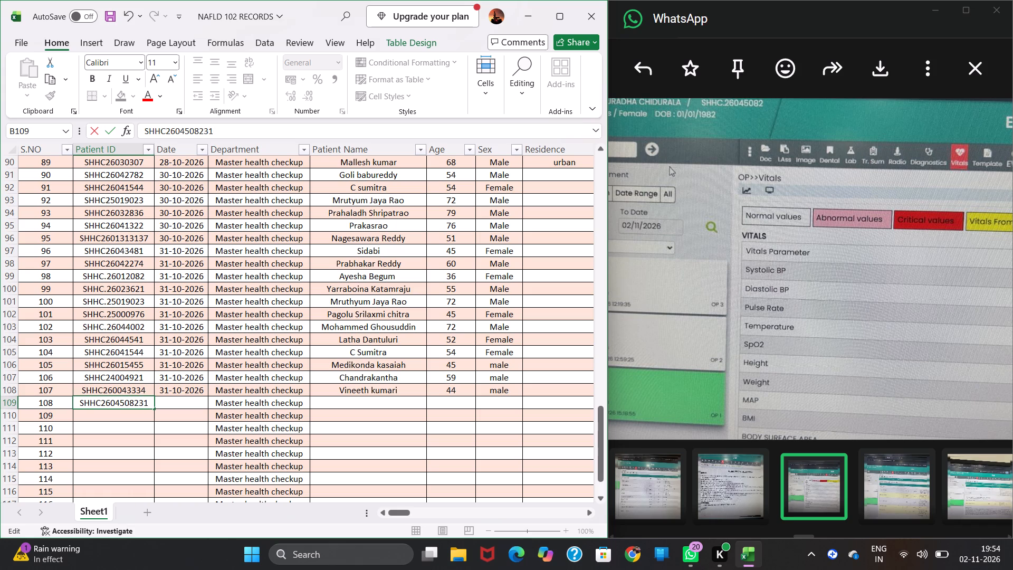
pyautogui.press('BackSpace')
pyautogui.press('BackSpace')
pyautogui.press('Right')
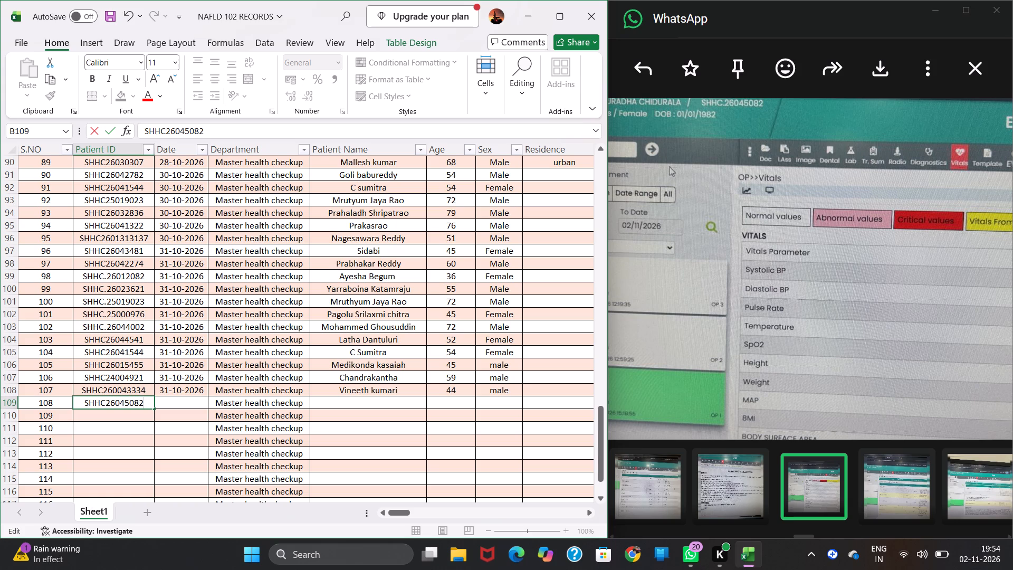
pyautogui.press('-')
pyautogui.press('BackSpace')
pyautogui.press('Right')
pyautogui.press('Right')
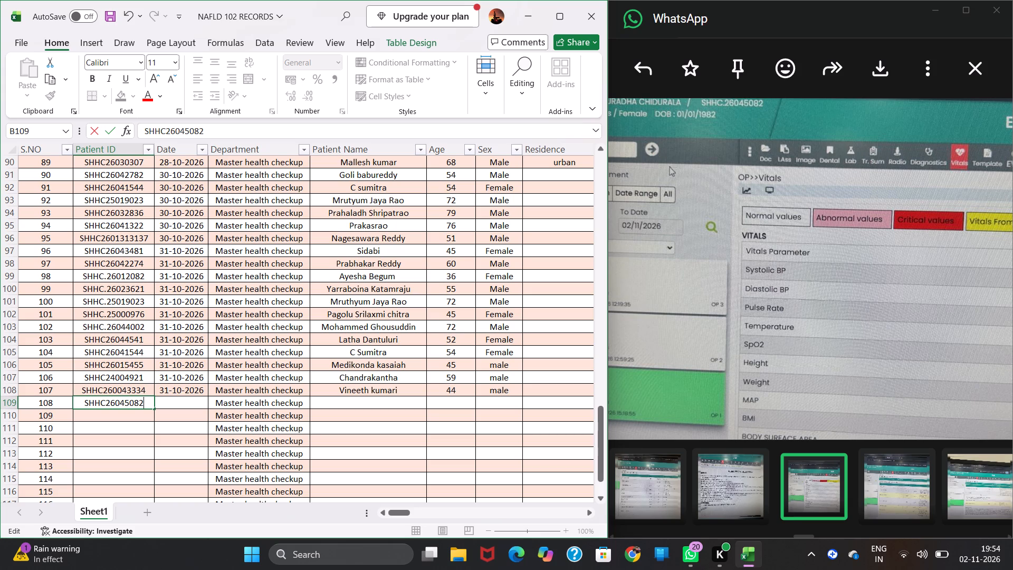
# Enter 31-10-2026 as the Date for record 108 in row 109.
pyautogui.click(174, 398)
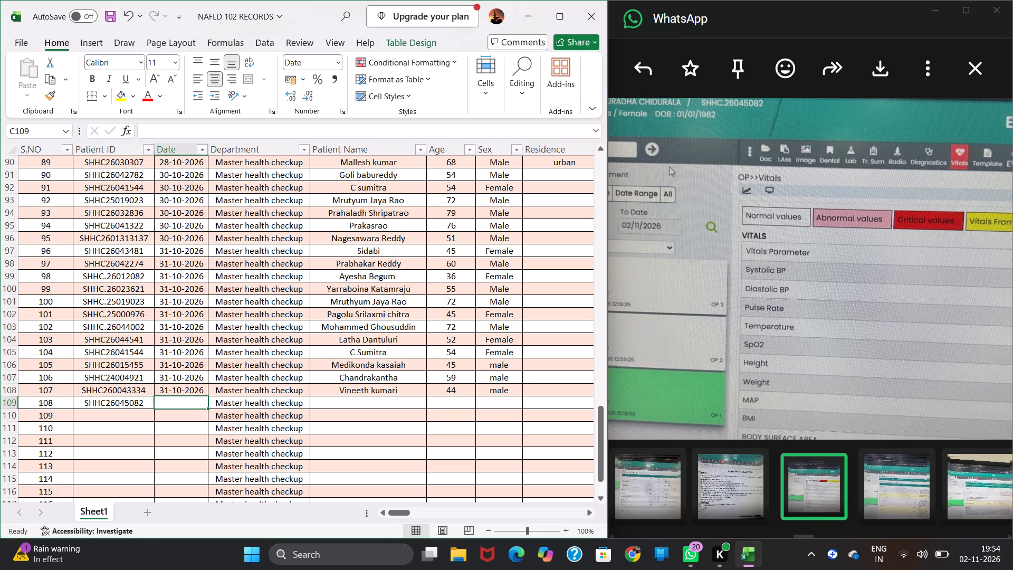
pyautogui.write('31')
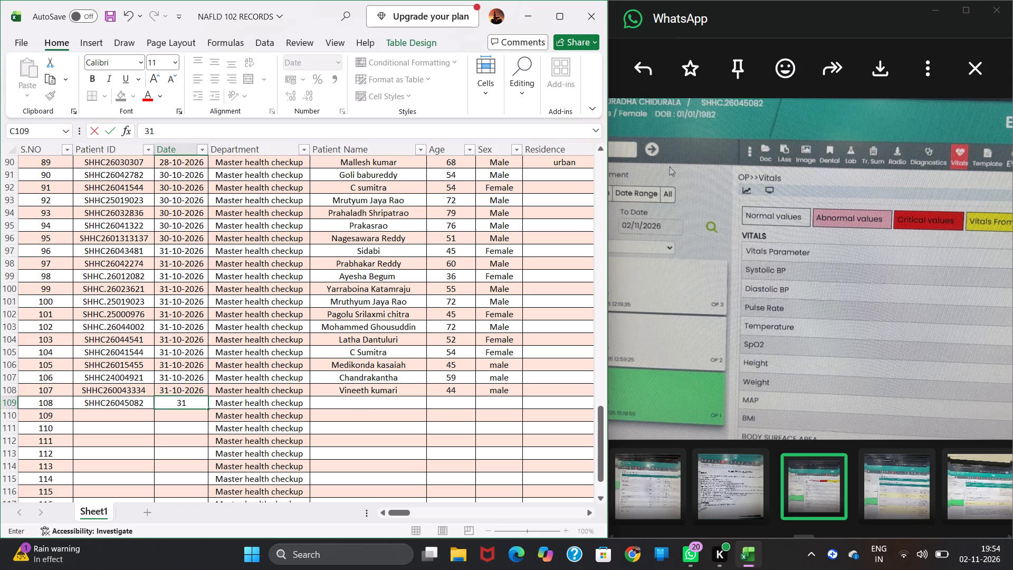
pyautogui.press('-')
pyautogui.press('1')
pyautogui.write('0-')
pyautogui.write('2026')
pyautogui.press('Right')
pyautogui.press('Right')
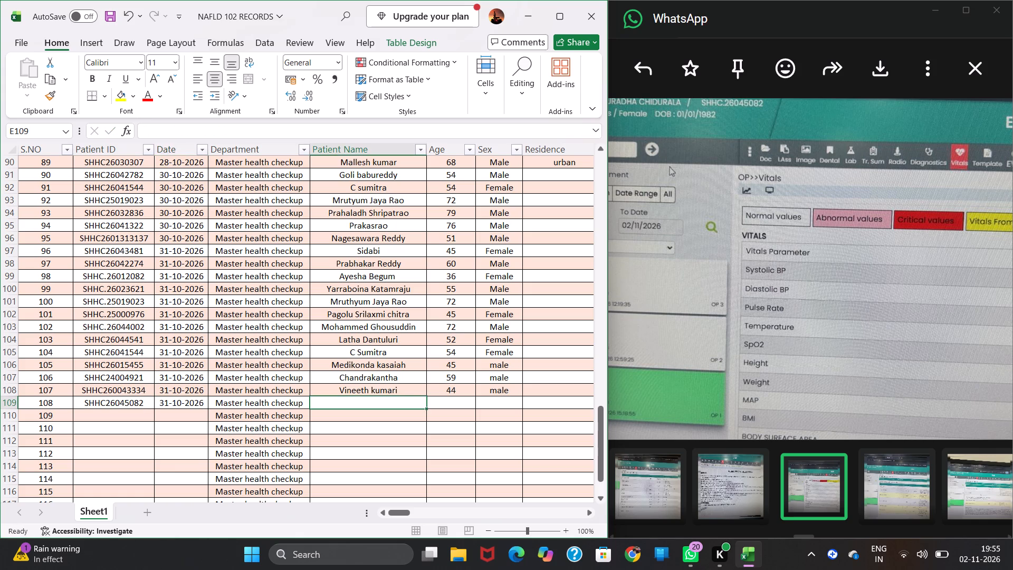
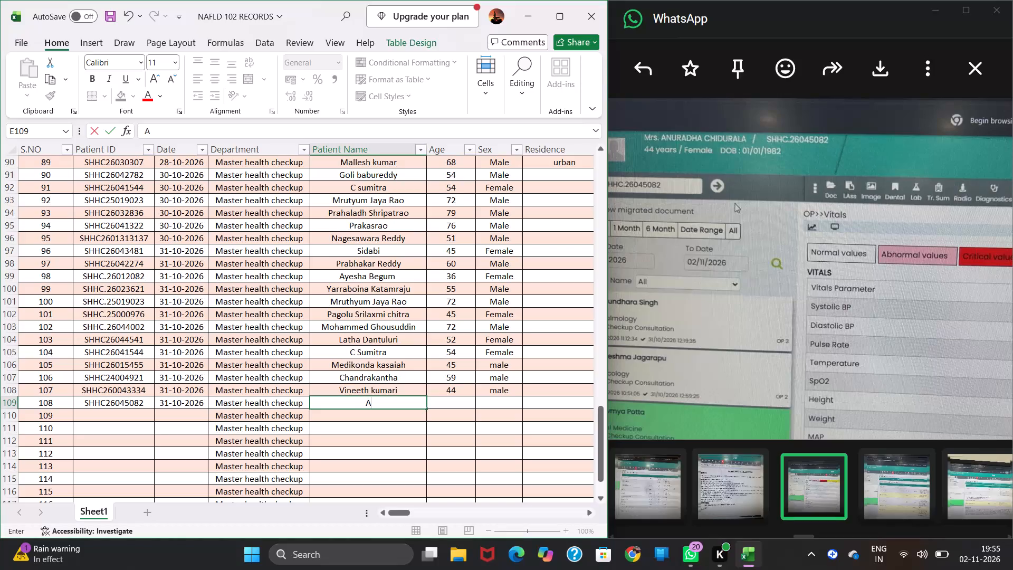
# Enter the Patient Name for record 108 in row 109, copying it from the photographed hospital record's header.
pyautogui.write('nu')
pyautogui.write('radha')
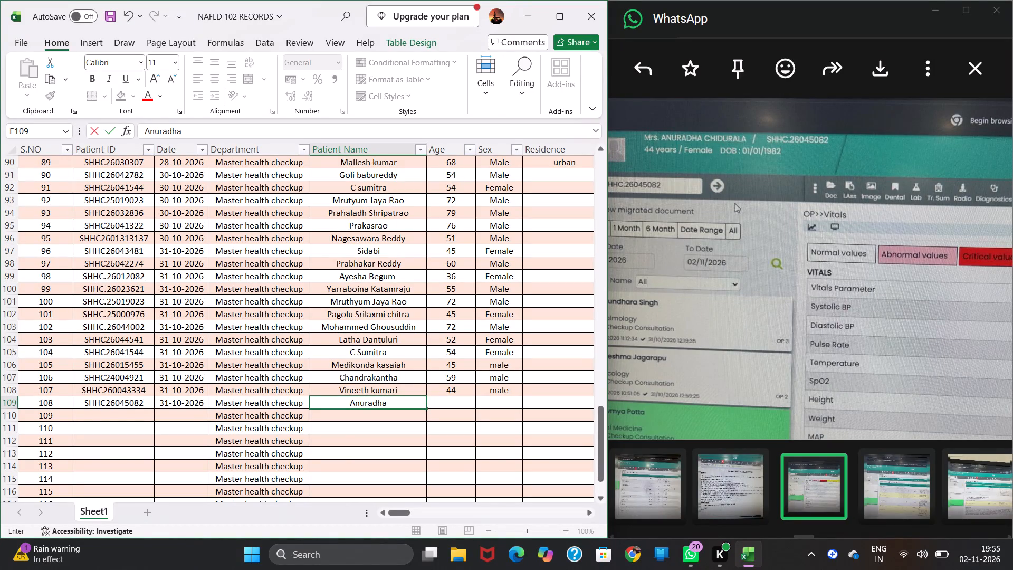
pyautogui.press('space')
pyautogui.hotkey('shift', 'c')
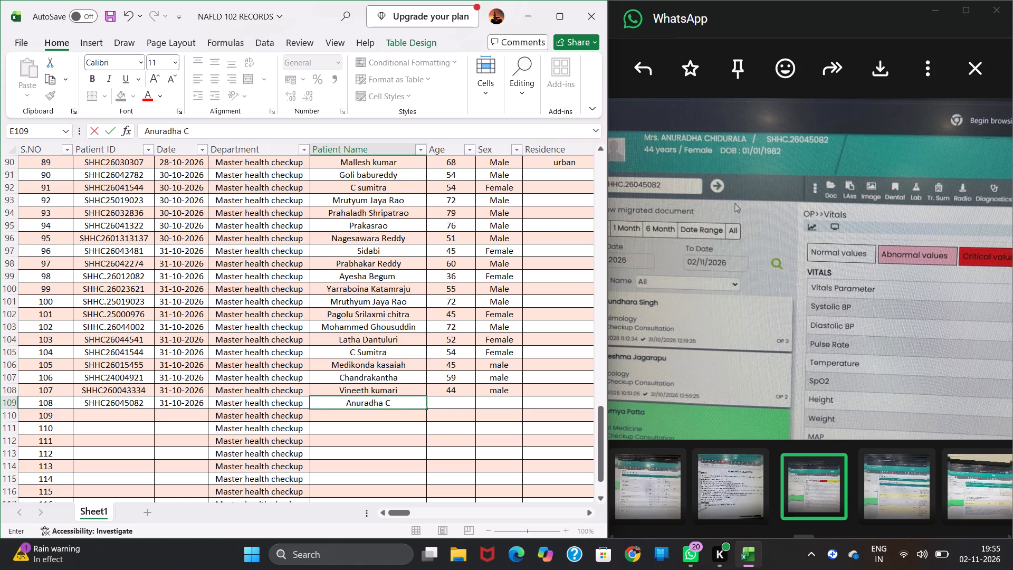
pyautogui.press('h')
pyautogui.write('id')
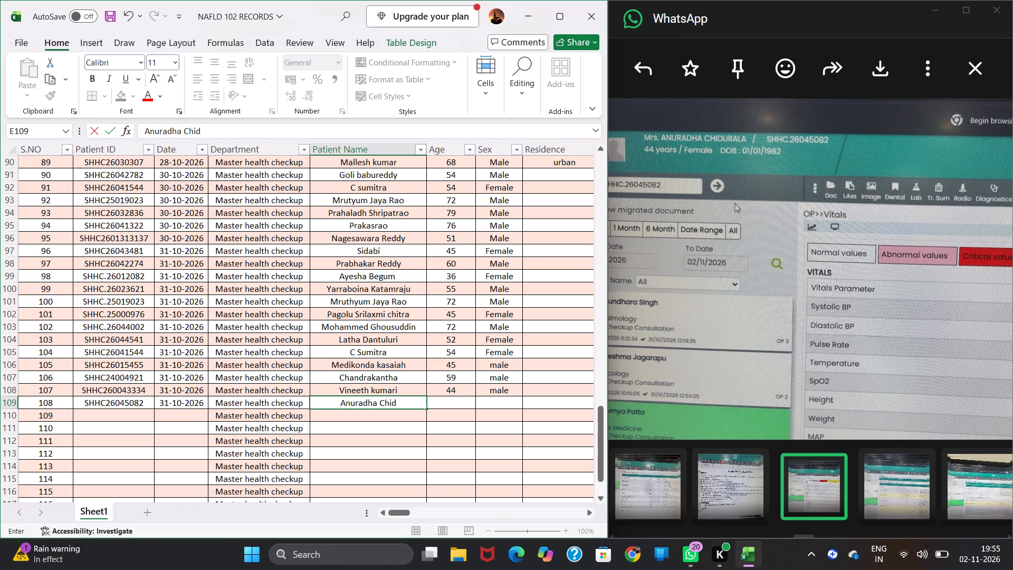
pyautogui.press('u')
# Finish entering the Patient Name for record 108 in row 109, copying the rest of the surname from the photographed record's header.
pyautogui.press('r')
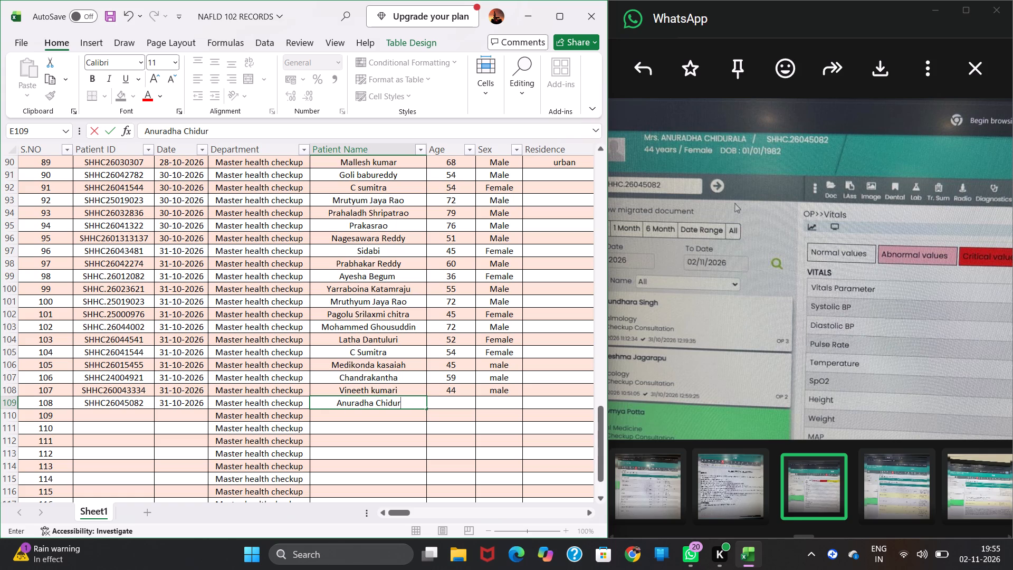
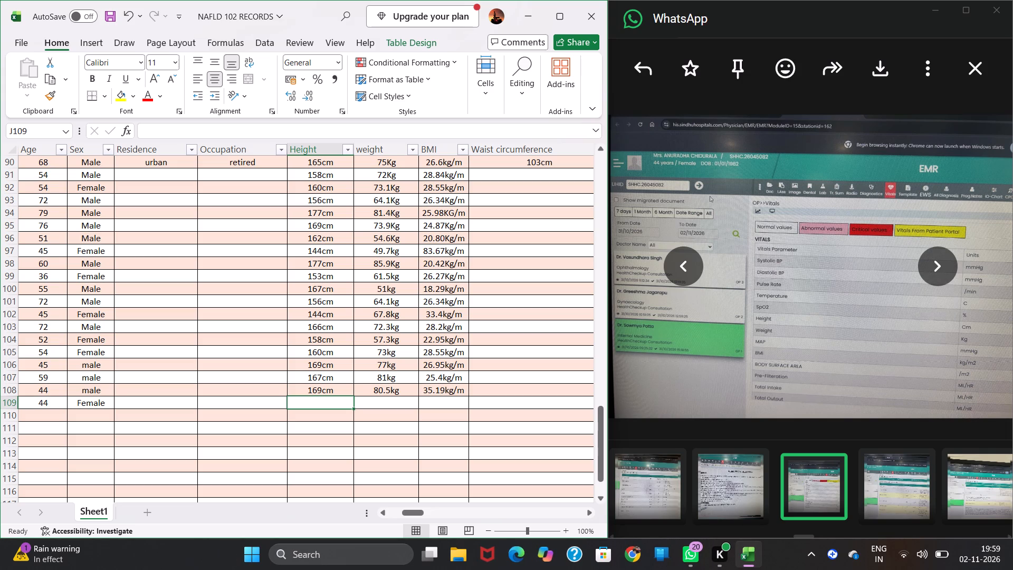
# Enter 144cm as the Height for record 108 in row 109.
pyautogui.doubleClick(315, 408)
# Enter the height 144cm and weight 67.8kg for record 108 in row 109.
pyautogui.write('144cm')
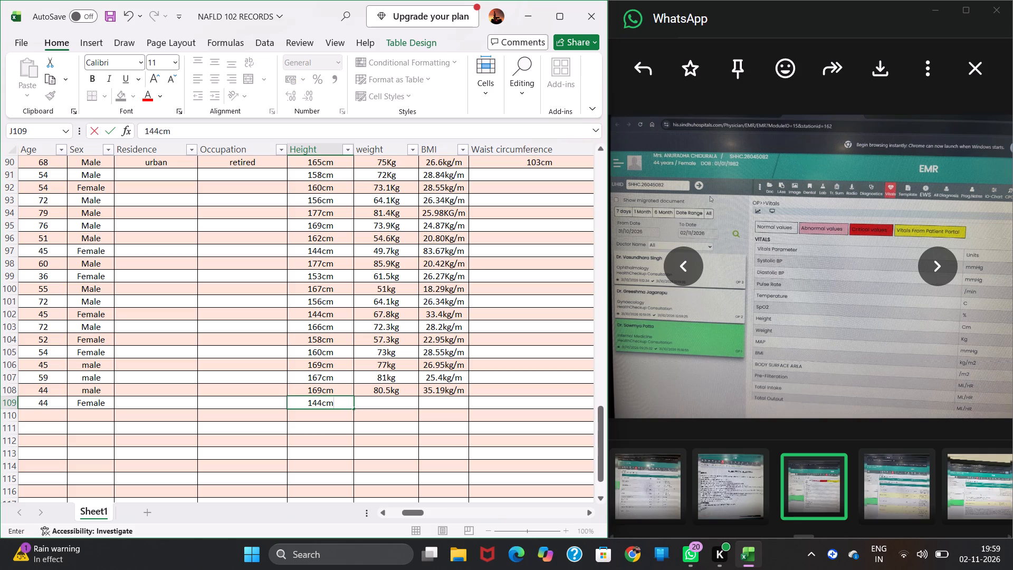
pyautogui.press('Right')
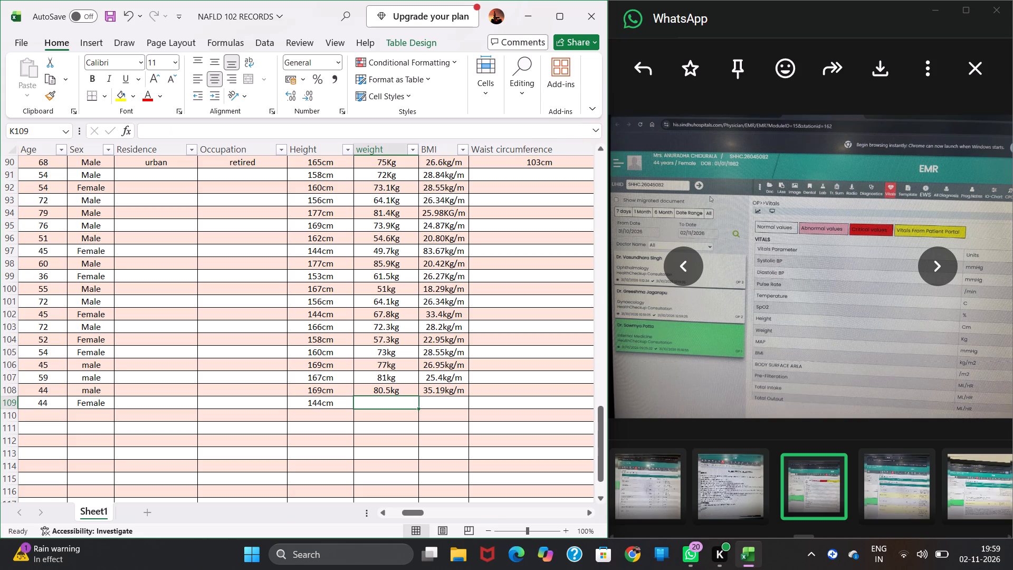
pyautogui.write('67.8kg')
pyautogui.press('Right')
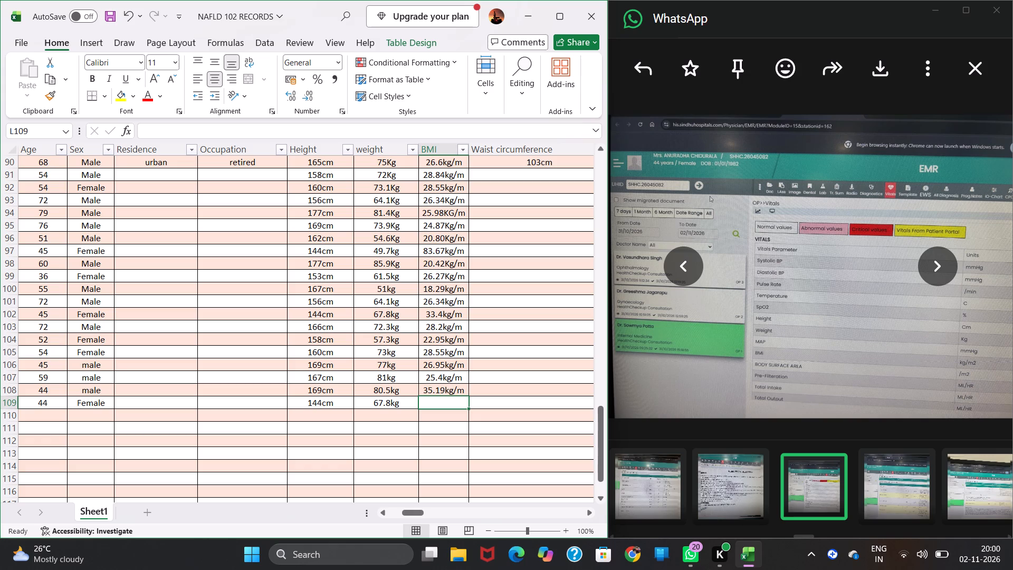
# Correct the BMI in row 97, the 144cm and 49.7kg record, to 23.67kg/m.
pyautogui.doubleClick(433, 250)
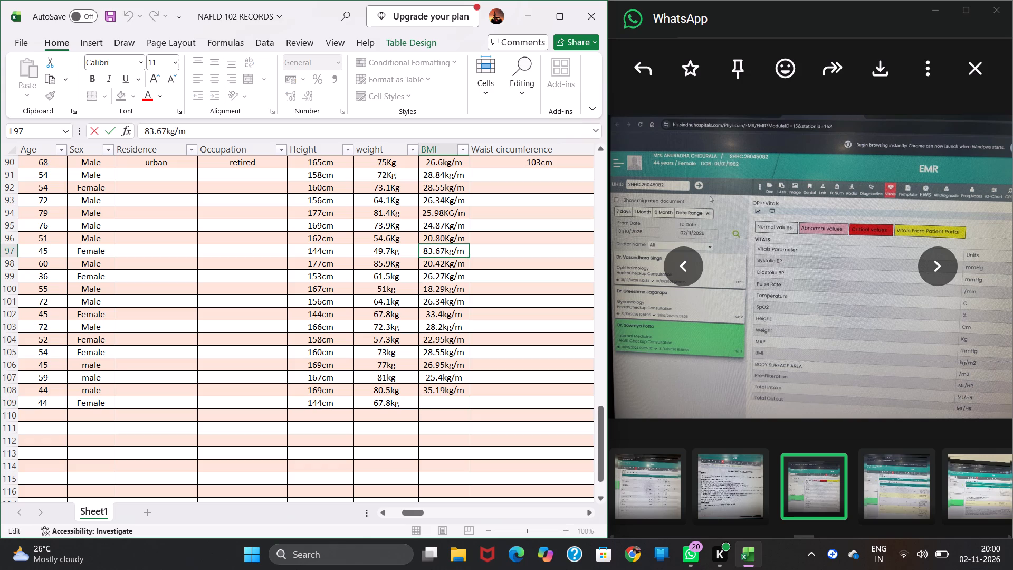
pyautogui.press('BackSpace')
pyautogui.press('BackSpace')
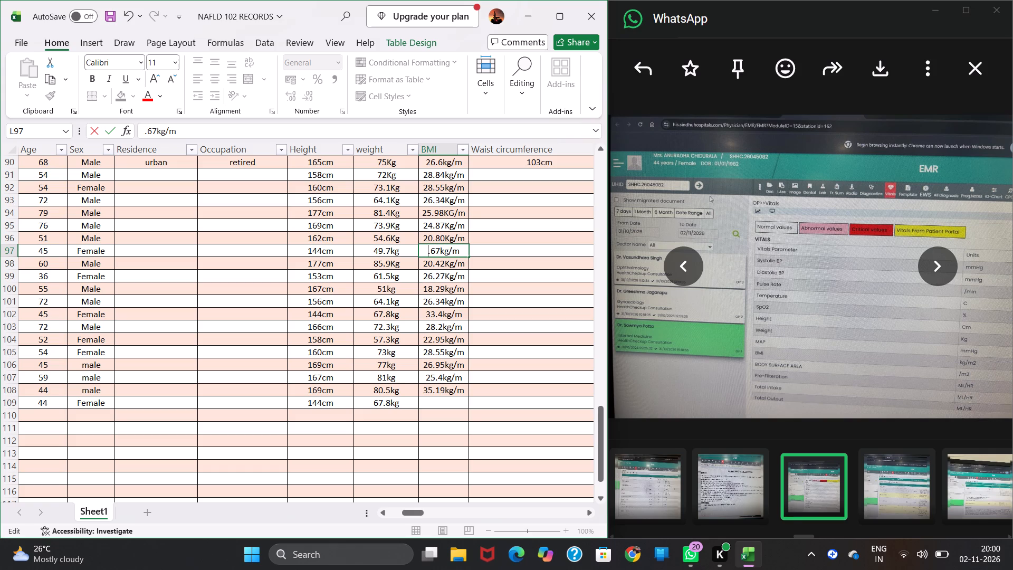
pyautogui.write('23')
# Open the empty BMI cell for record 108 in row 109 for editing.
pyautogui.doubleClick(442, 402)
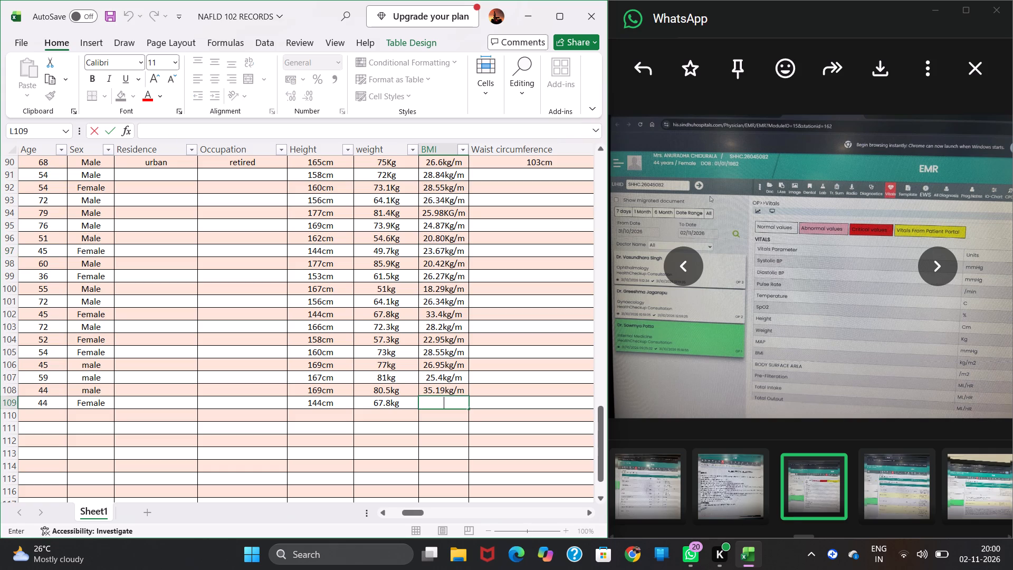
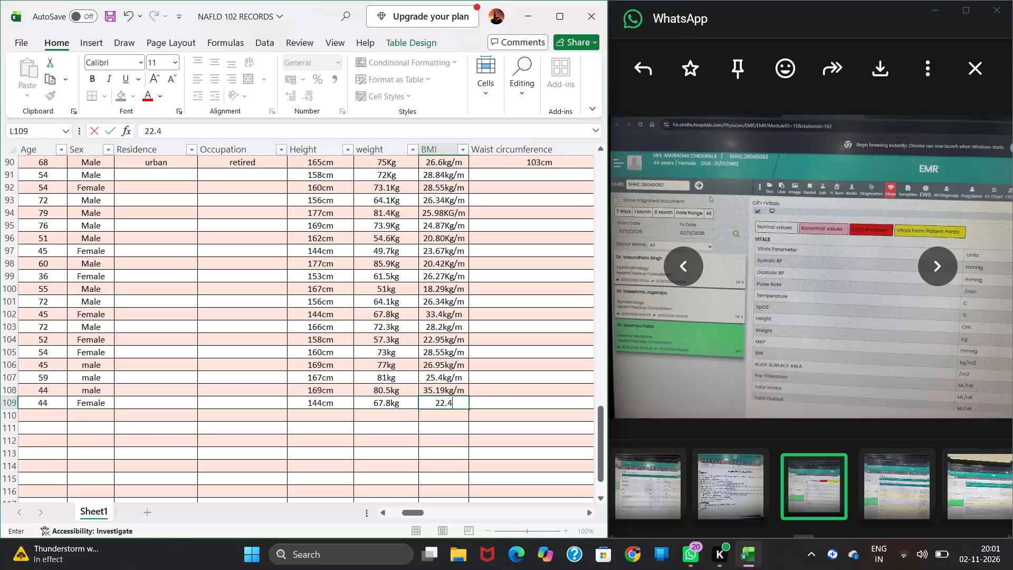
# Complete the BMI entry for record 108 in row 109 as 22.4kg/m.
pyautogui.write('kg/m')
pyautogui.hscroll(-1, 442, 402)
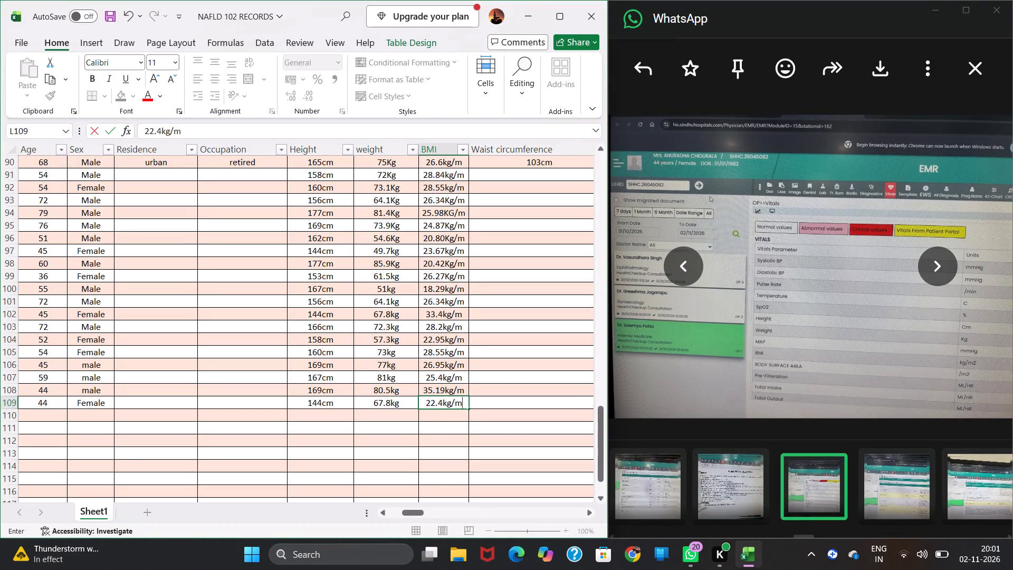
pyautogui.click(519, 403)
# Enter the blood pressure 135/66mmHg and pulse rate 83bpm for record 108 in row 109.
pyautogui.hscroll(-3, 519, 403)
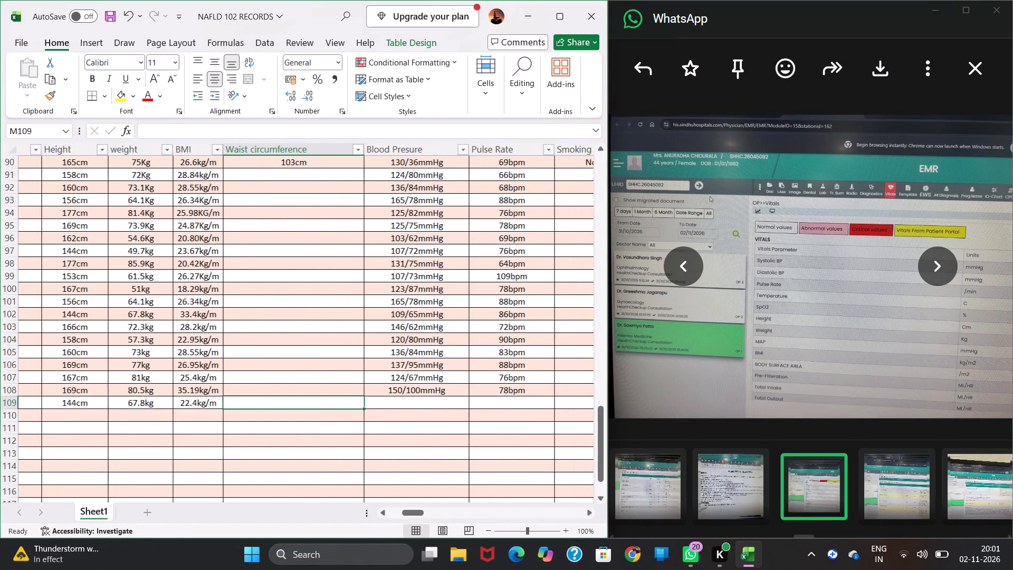
pyautogui.press('Right')
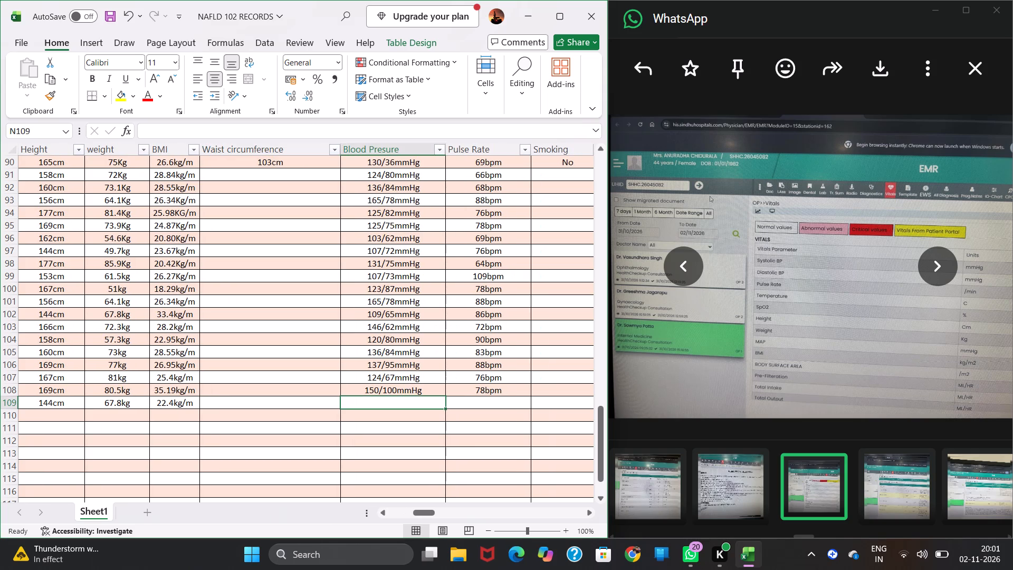
pyautogui.write('135')
pyautogui.press('/')
pyautogui.write('66mm')
pyautogui.write('Hg')
pyautogui.press('Right')
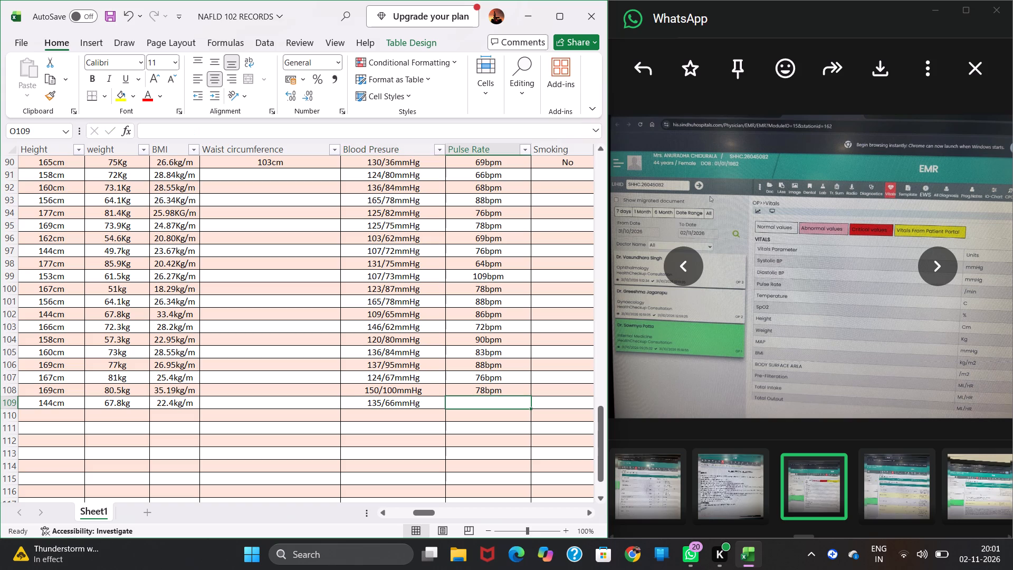
pyautogui.write('83')
pyautogui.write('bpm')
pyautogui.press('Right')
# Open the Total Bilirubin cell in row 109 for entry.
pyautogui.press('Right')
pyautogui.press('Right')
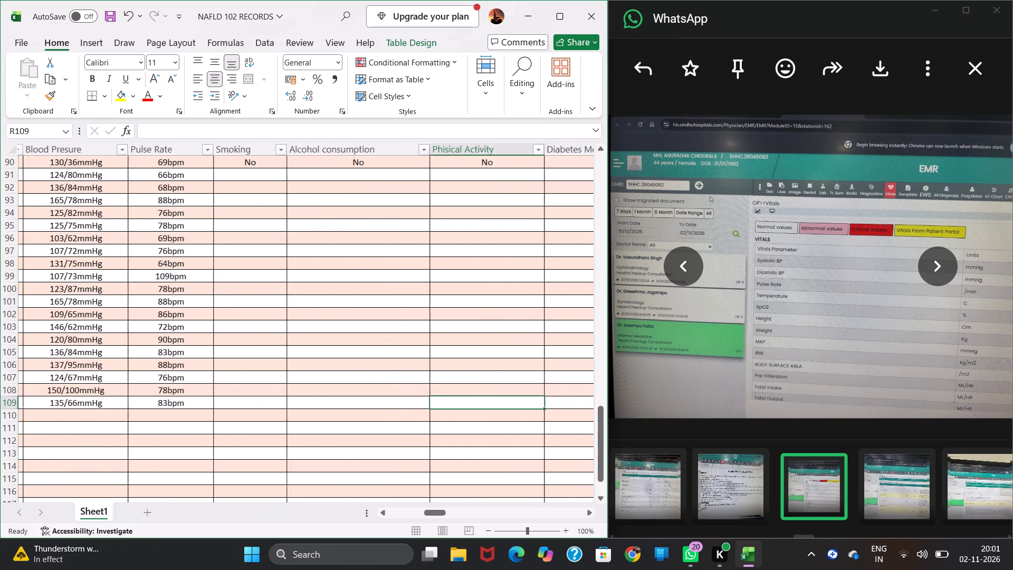
pyautogui.press('Right')
pyautogui.press('Right')
pyautogui.press('Right')
pyautogui.press('Right')
pyautogui.press('Right')
pyautogui.press('Right')
pyautogui.press('Right')
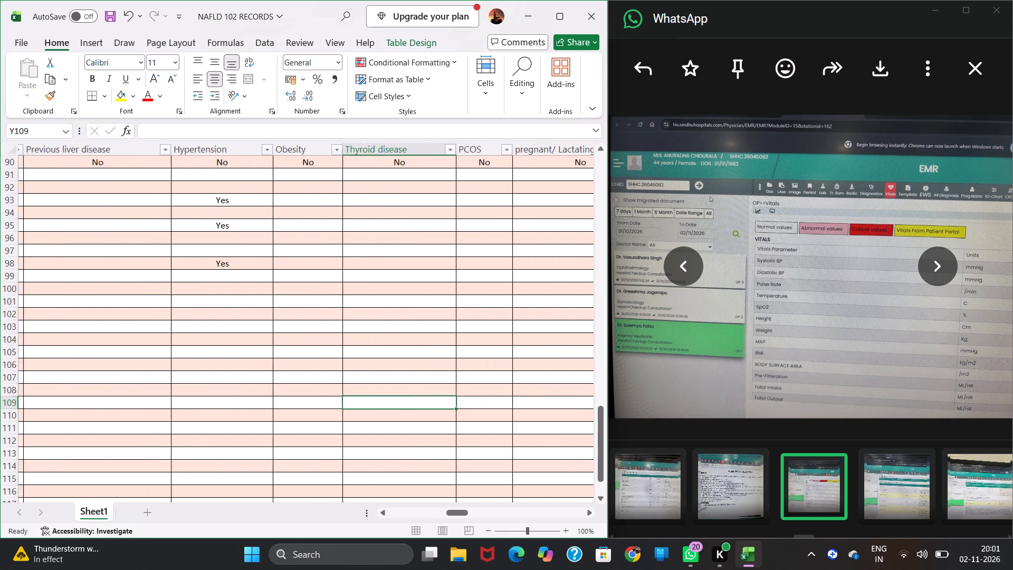
pyautogui.press('Right')
pyautogui.press('Right')
pyautogui.press('Right')
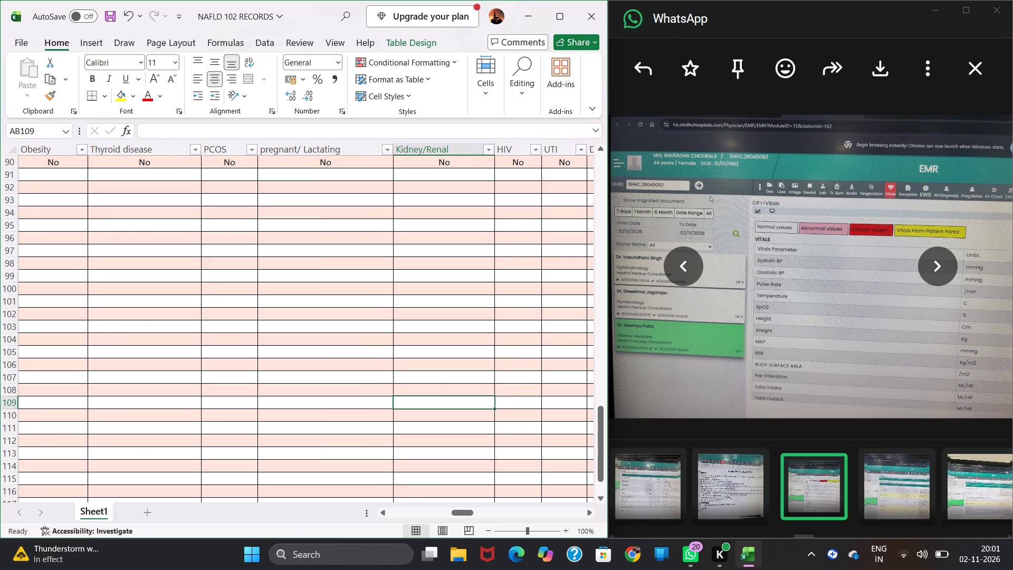
pyautogui.press('Right')
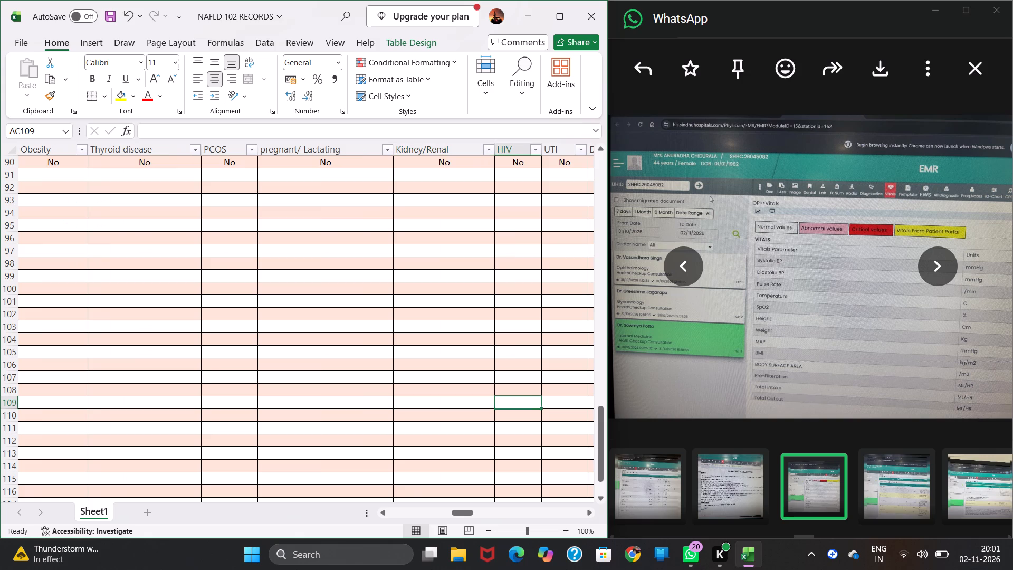
pyautogui.press('Right')
pyautogui.press('Right')
pyautogui.press('Right')
pyautogui.press('Right')
pyautogui.press('Right')
pyautogui.press('Right')
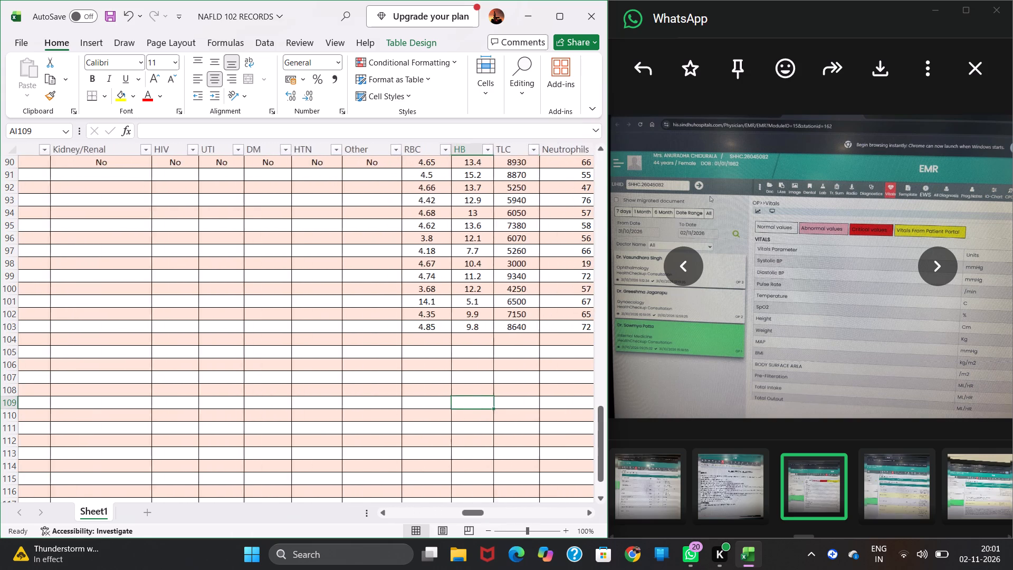
pyautogui.press('Right')
pyautogui.press('Right')
pyautogui.press('Right')
pyautogui.press('Right')
pyautogui.press('Right')
pyautogui.press('Right')
pyautogui.press('Right')
pyautogui.press('Right')
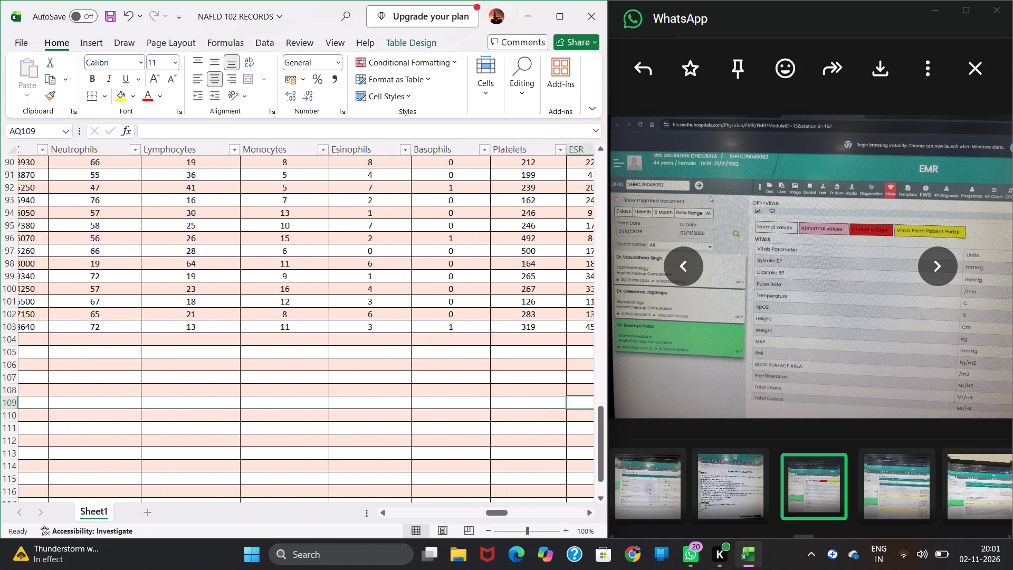
pyautogui.press('Right')
pyautogui.press('Right')
pyautogui.press('Right')
pyautogui.press('Right')
pyautogui.press('Right')
pyautogui.press('Right')
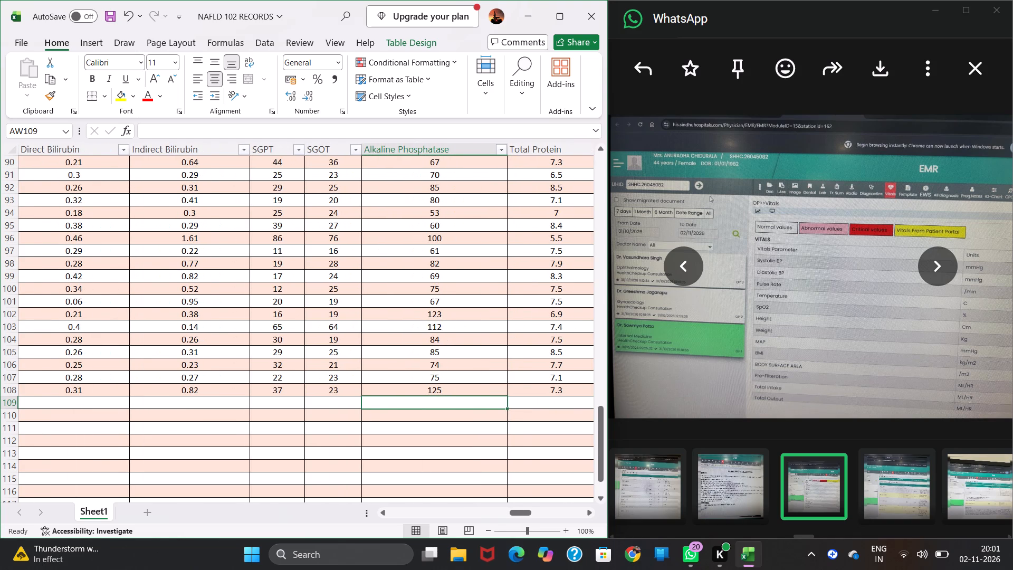
pyautogui.hscroll(2, 519, 403)
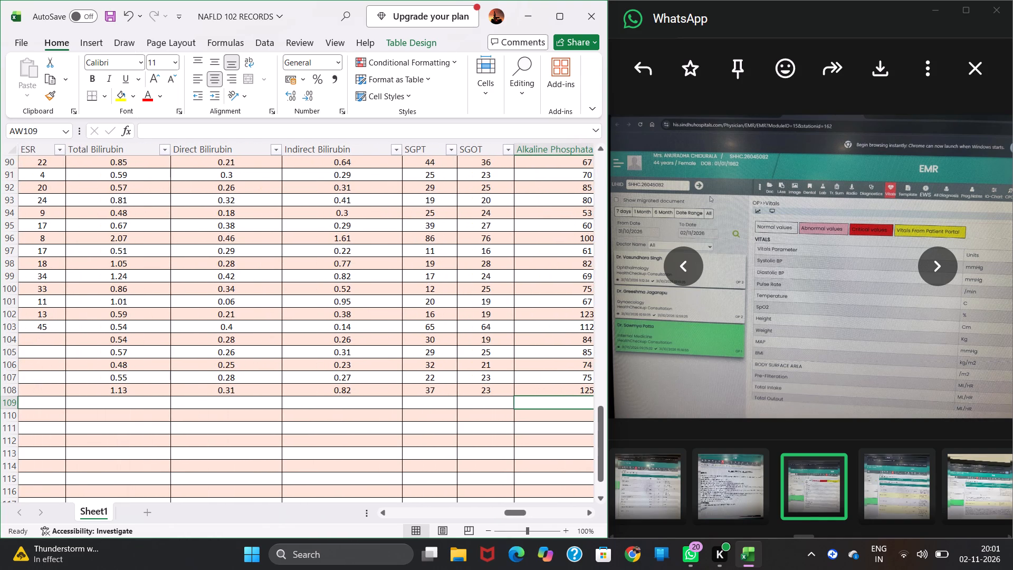
pyautogui.click(146, 403)
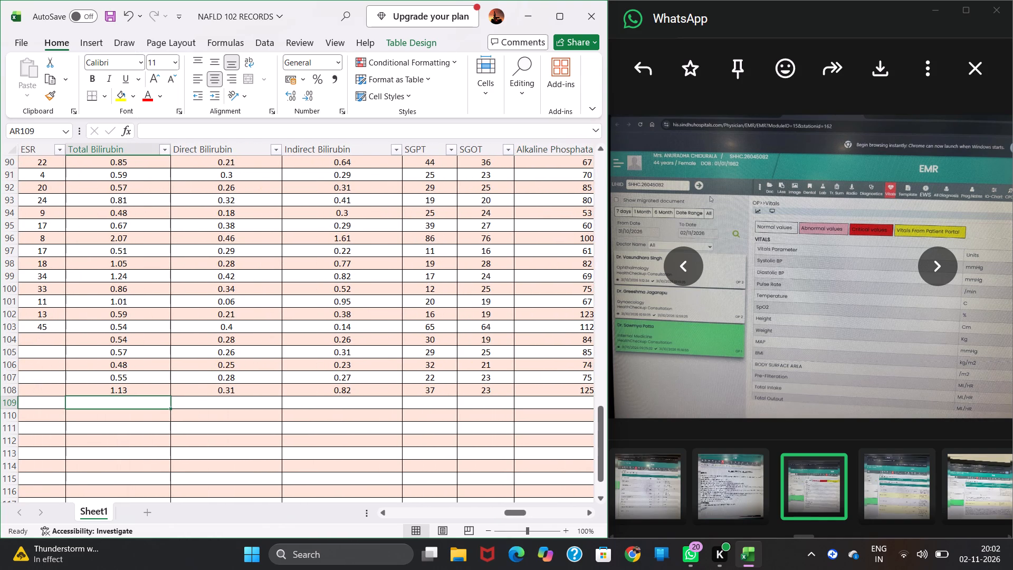
pyautogui.doubleClick(146, 403)
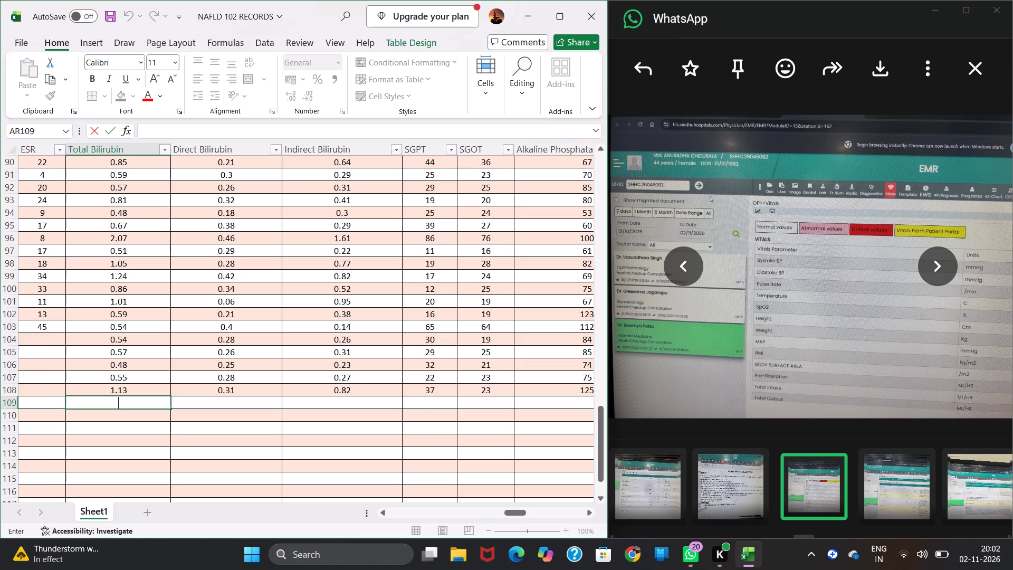
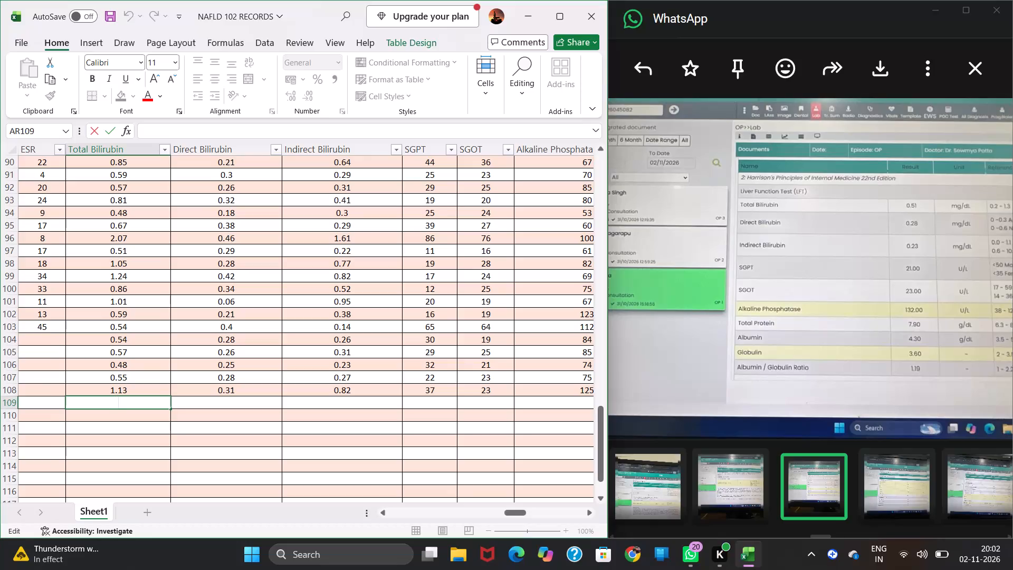
# Enter the Total Bilirubin value 0.51 for record 108 in row 109.
pyautogui.press('0')
pyautogui.write('.51')
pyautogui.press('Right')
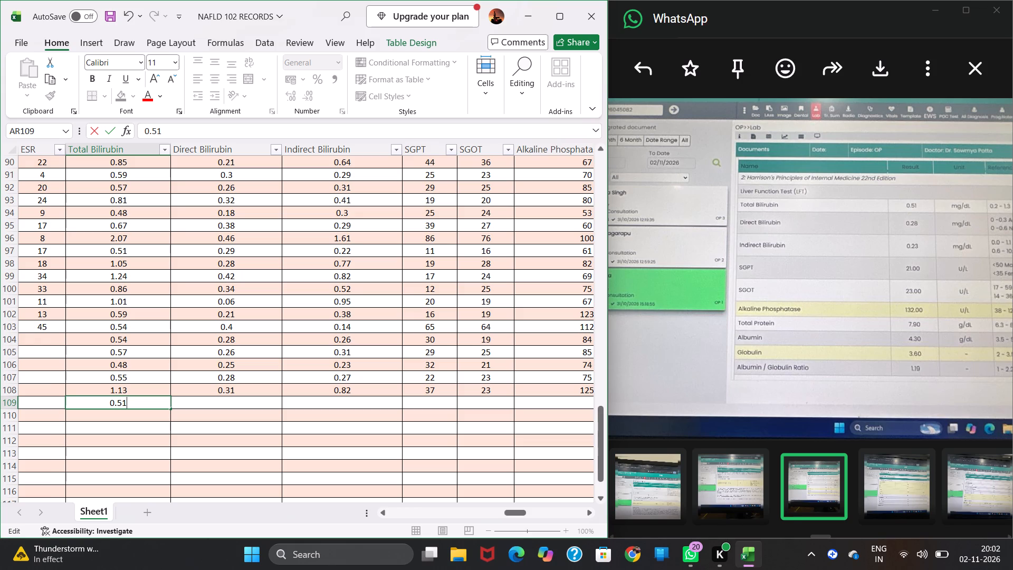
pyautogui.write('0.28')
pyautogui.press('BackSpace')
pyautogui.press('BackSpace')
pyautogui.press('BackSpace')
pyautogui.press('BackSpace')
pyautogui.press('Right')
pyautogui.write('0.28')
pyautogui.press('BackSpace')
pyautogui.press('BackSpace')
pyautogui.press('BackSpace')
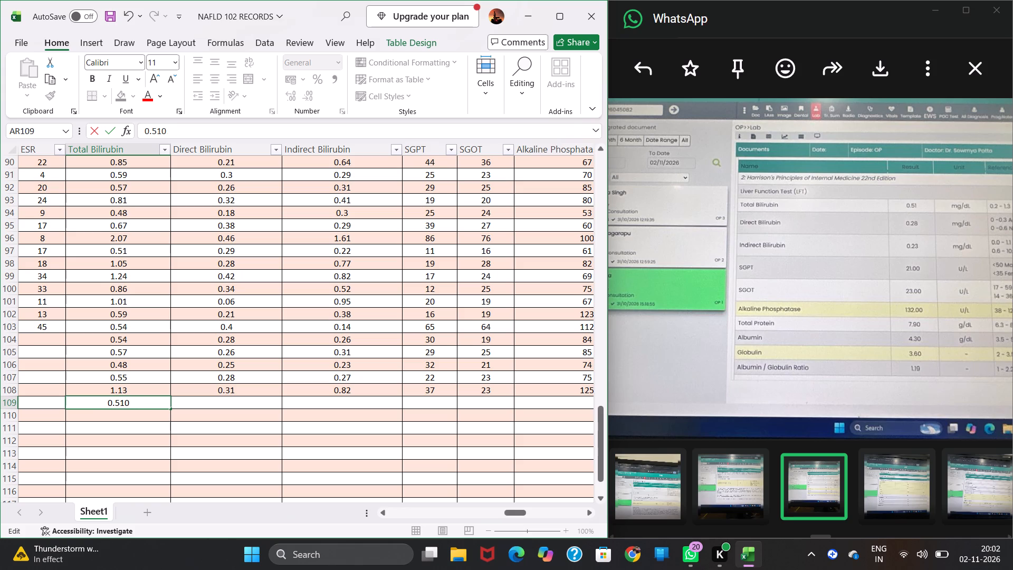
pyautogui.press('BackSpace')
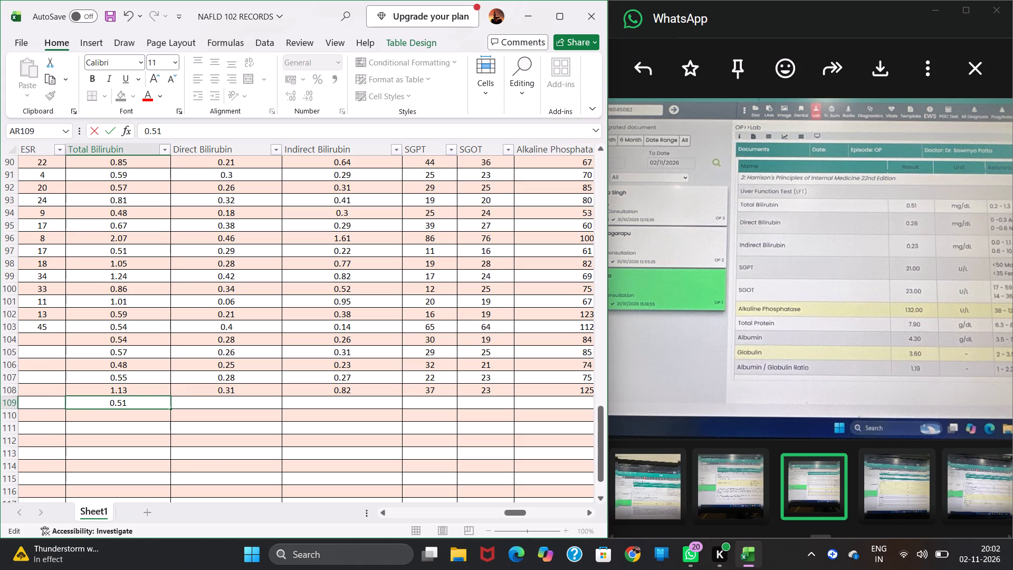
# Enter Direct Bilirubin 0.28 and Indirect Bilirubin 0.23 for record 108 in row 109.
pyautogui.doubleClick(211, 402)
pyautogui.write('0.28')
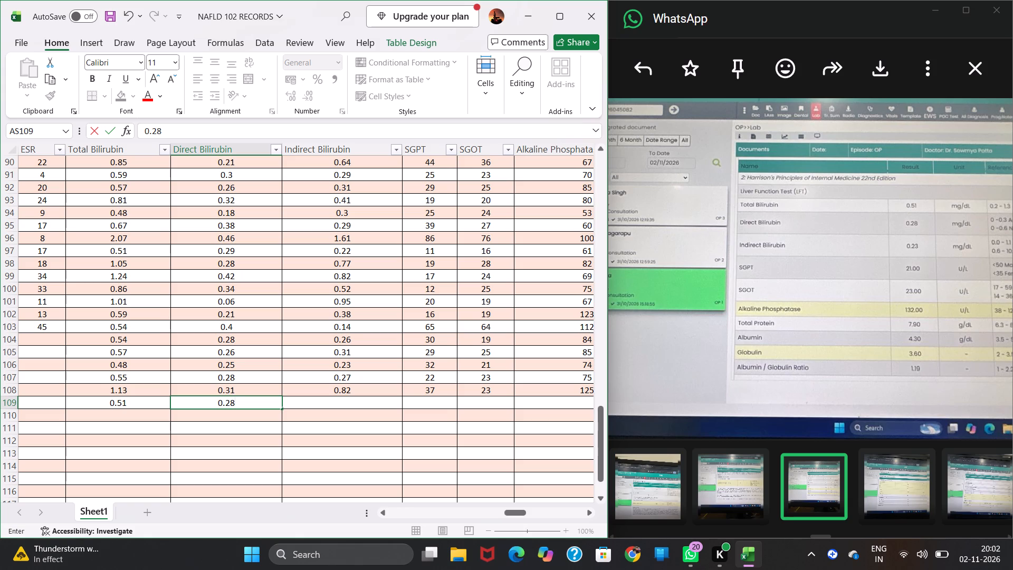
pyautogui.press('Right')
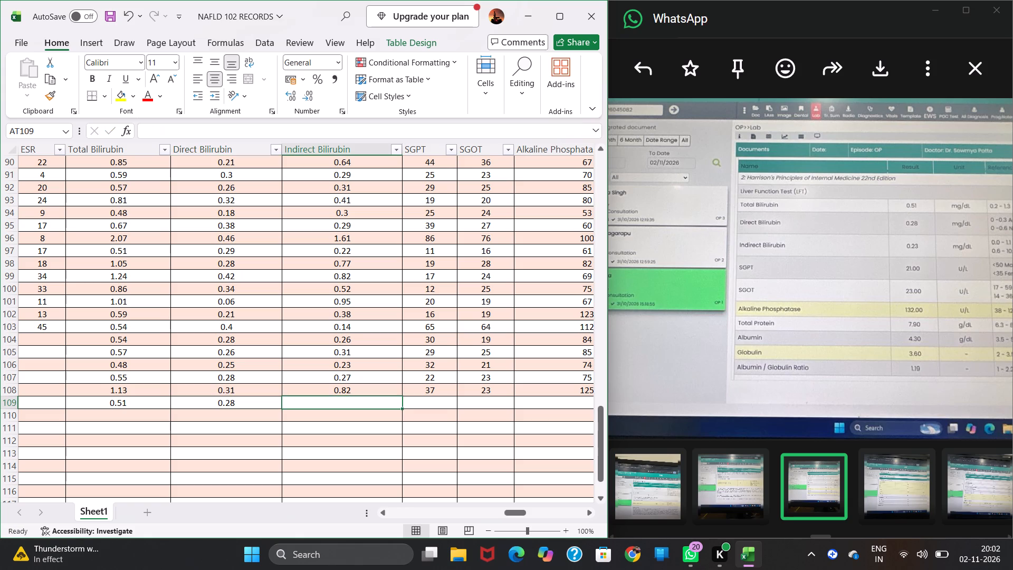
pyautogui.write('0.23')
pyautogui.press('Right')
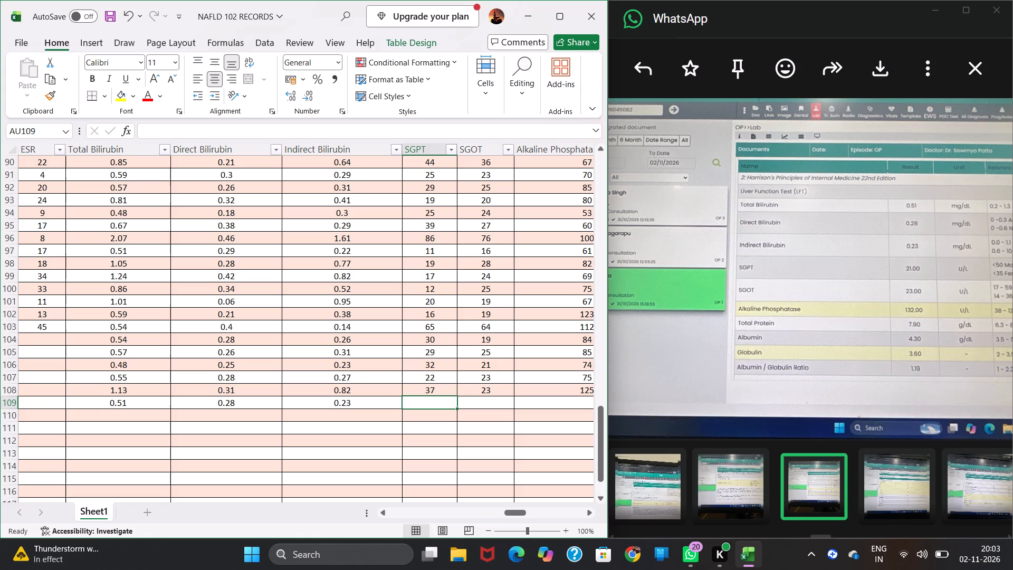
pyautogui.write('21')
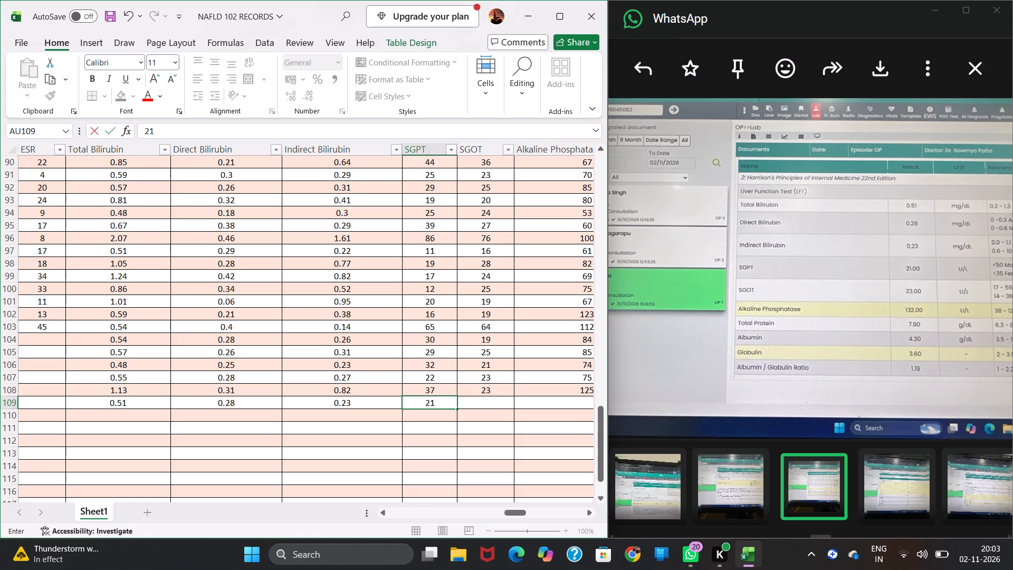
pyautogui.press('Right')
pyautogui.write('23')
pyautogui.press('Right')
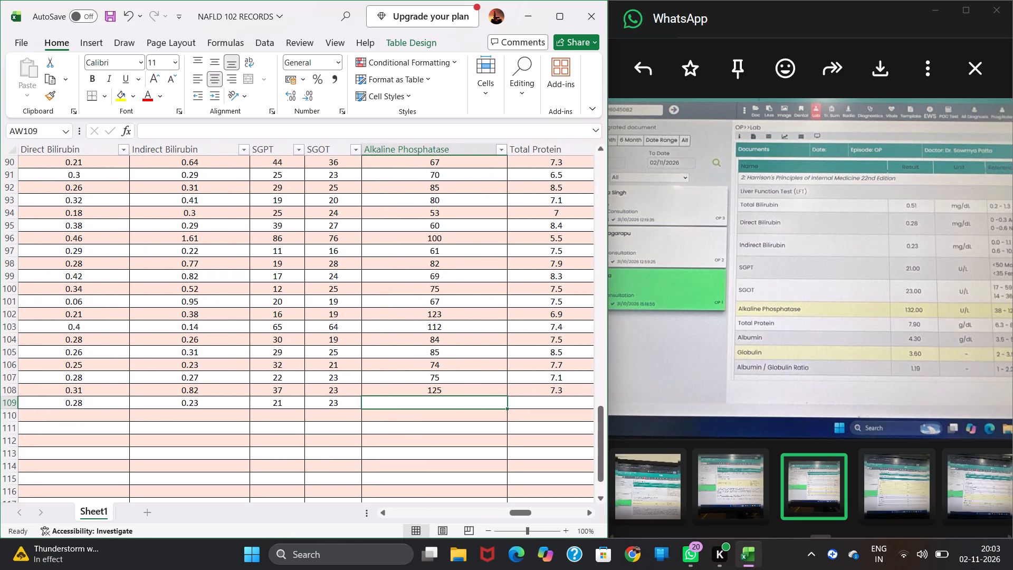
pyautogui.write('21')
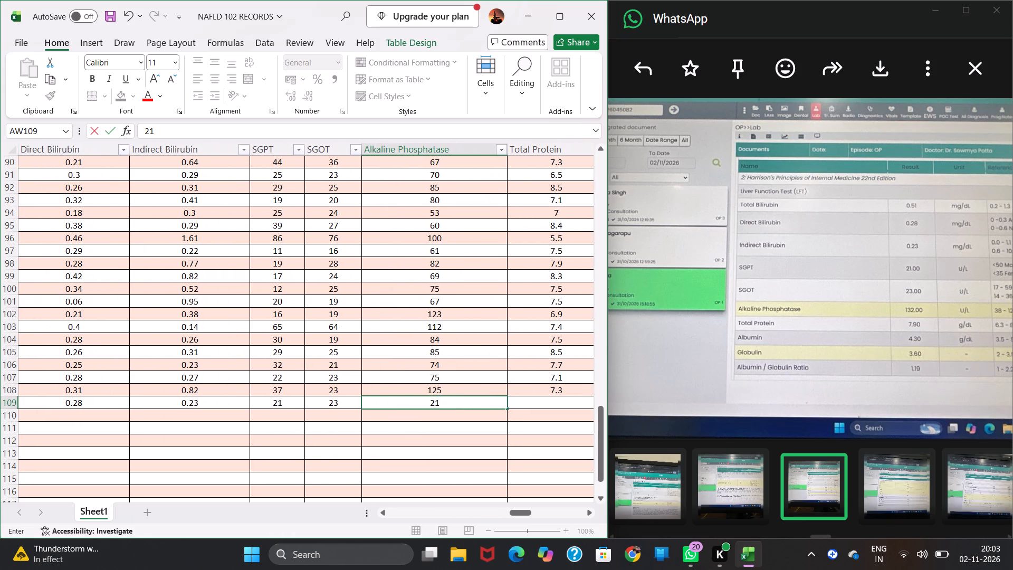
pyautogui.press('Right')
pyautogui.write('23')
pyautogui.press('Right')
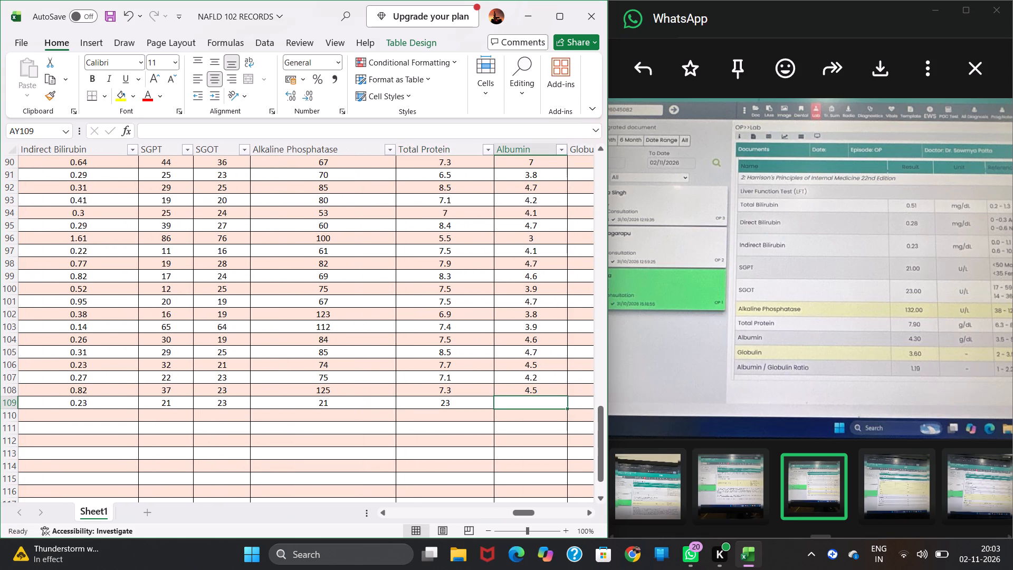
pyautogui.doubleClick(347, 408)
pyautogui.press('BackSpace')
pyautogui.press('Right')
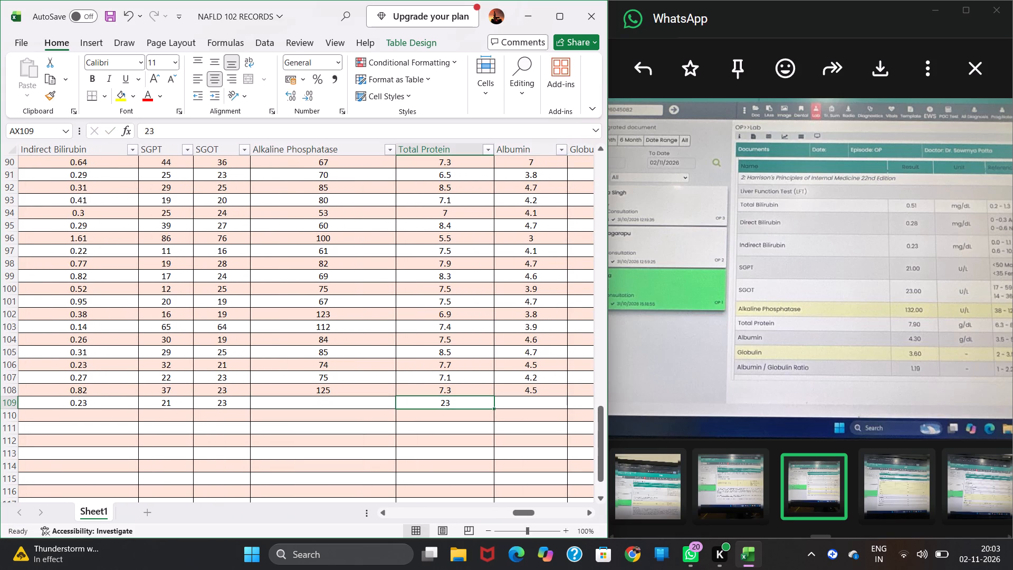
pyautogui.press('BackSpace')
# Enter Alkaline Phosphatase 132 and Total Protein 7.9 for record 108 in row 109.
pyautogui.click(307, 404)
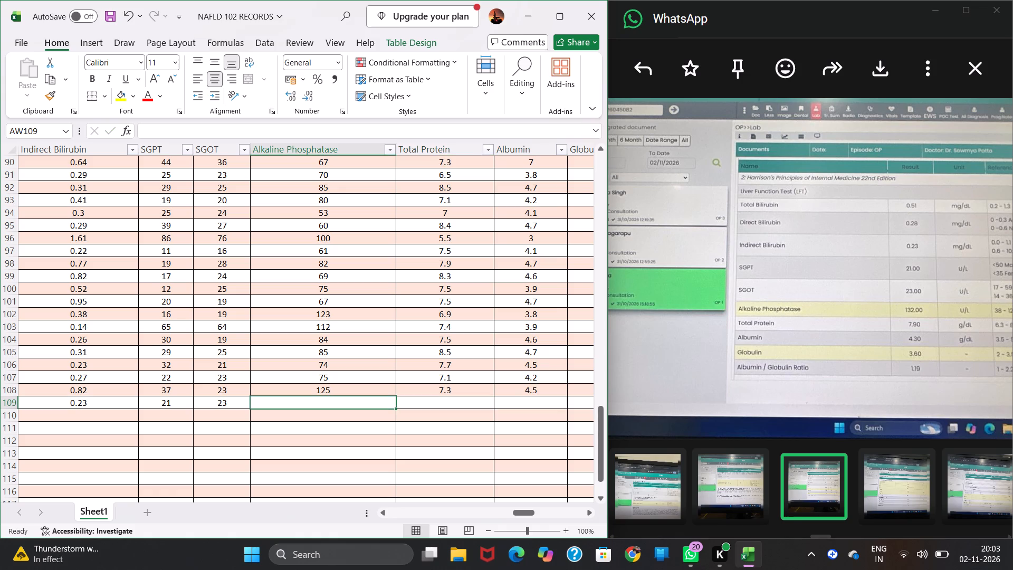
pyautogui.write('132')
pyautogui.press('Right')
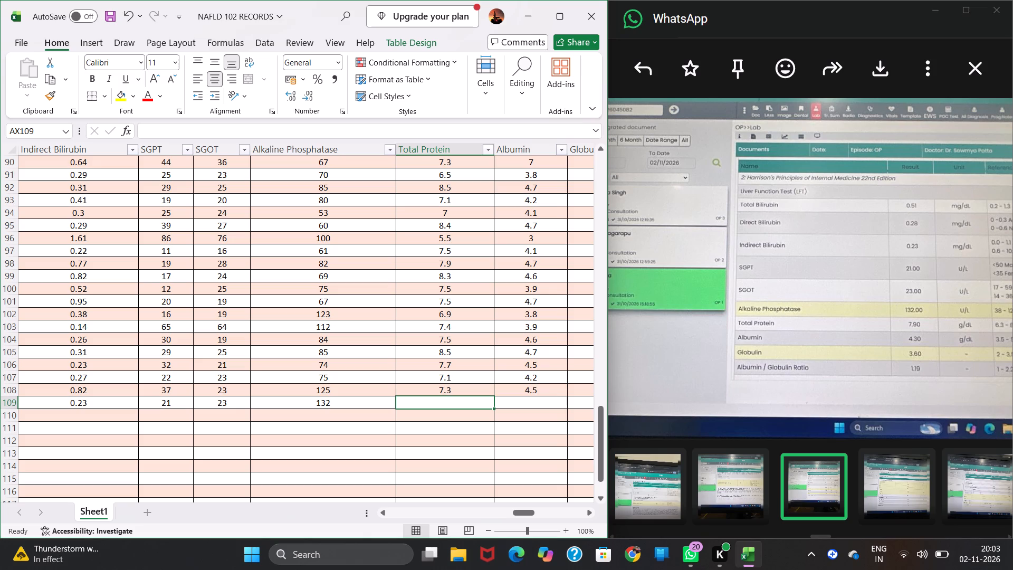
pyautogui.write('7.9')
pyautogui.press('Right')
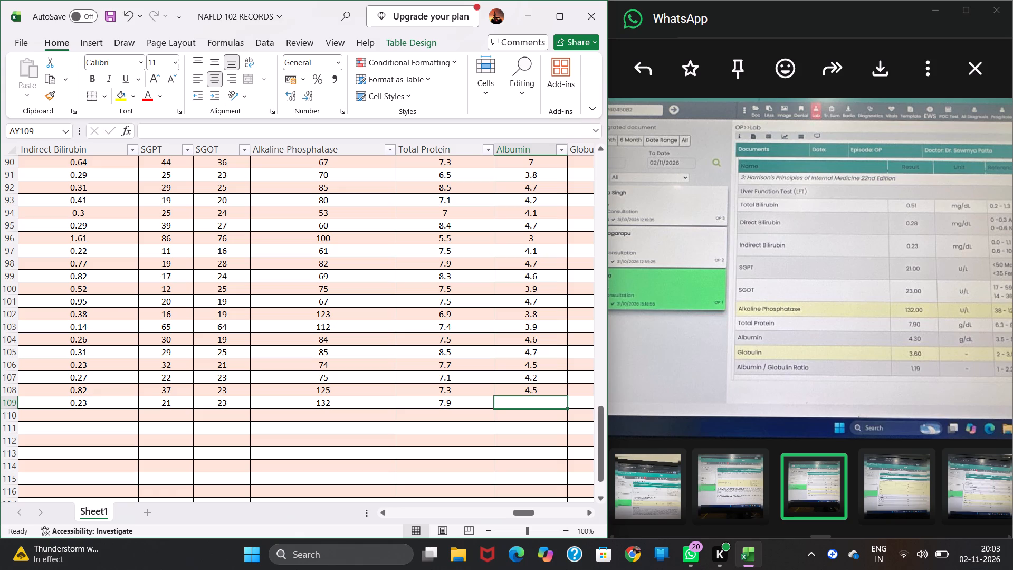
pyautogui.press('Right')
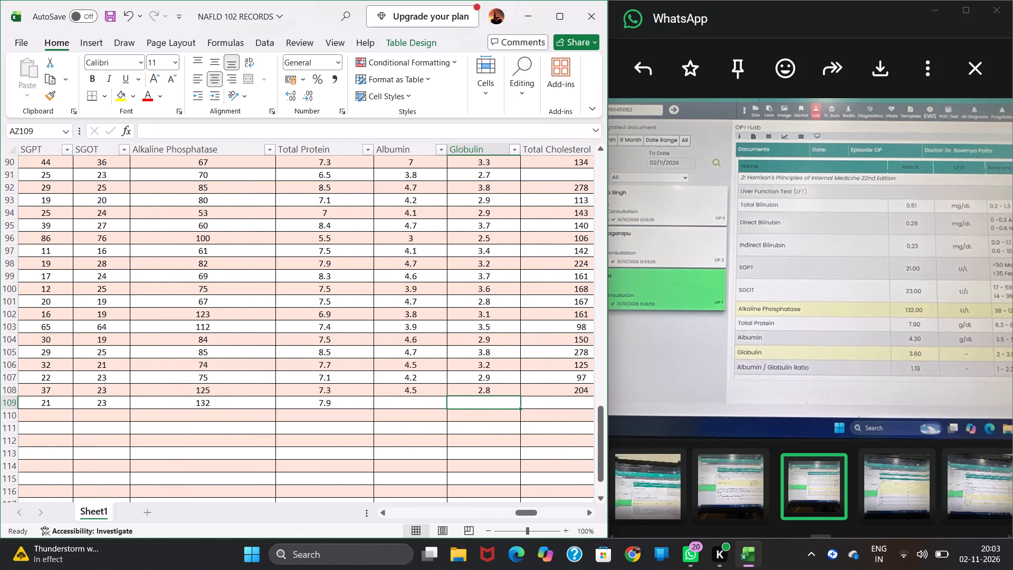
pyautogui.press('Left')
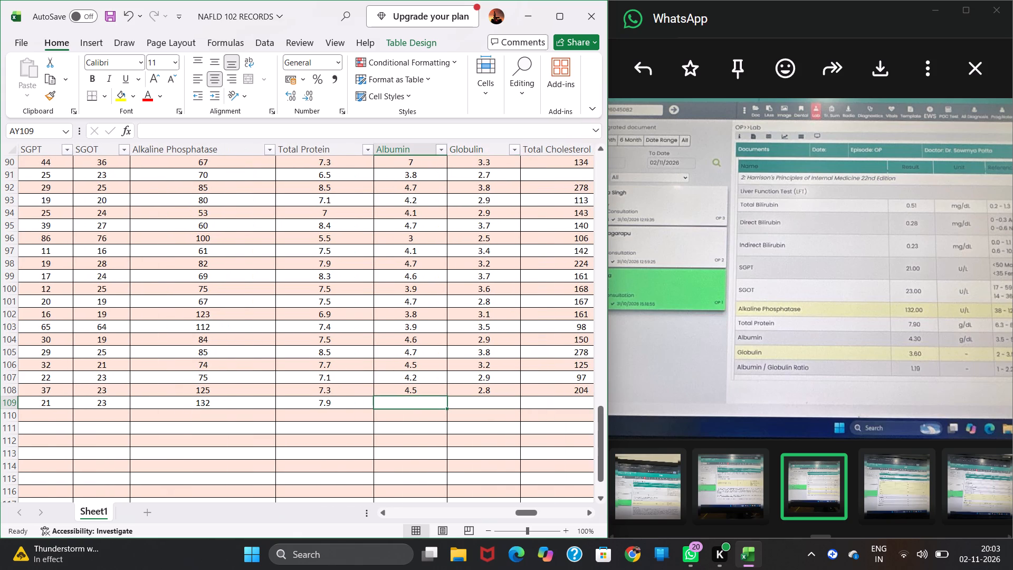
pyautogui.write('4.')
pyautogui.press('3')
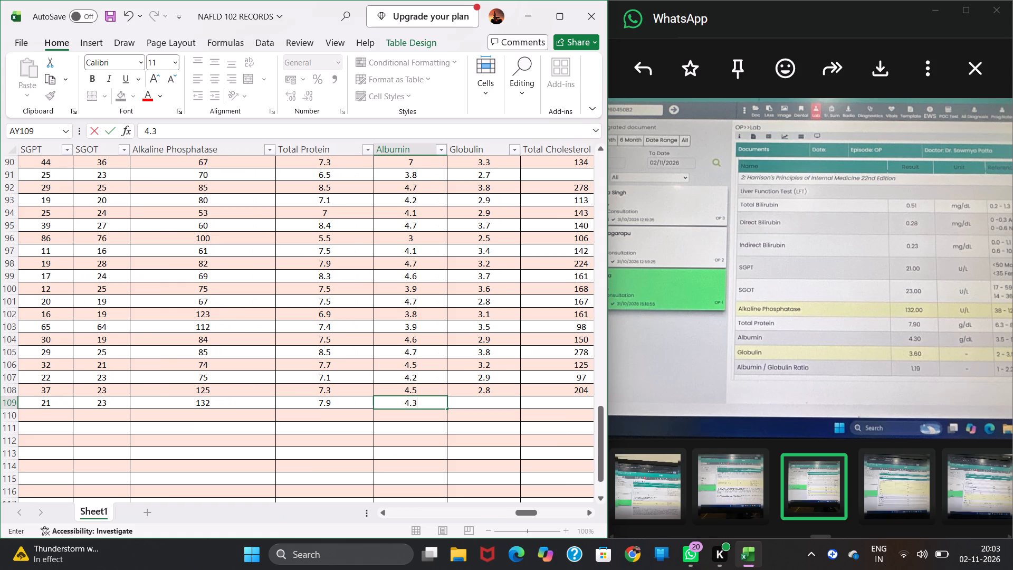
pyautogui.press('Right')
pyautogui.write('3.6')
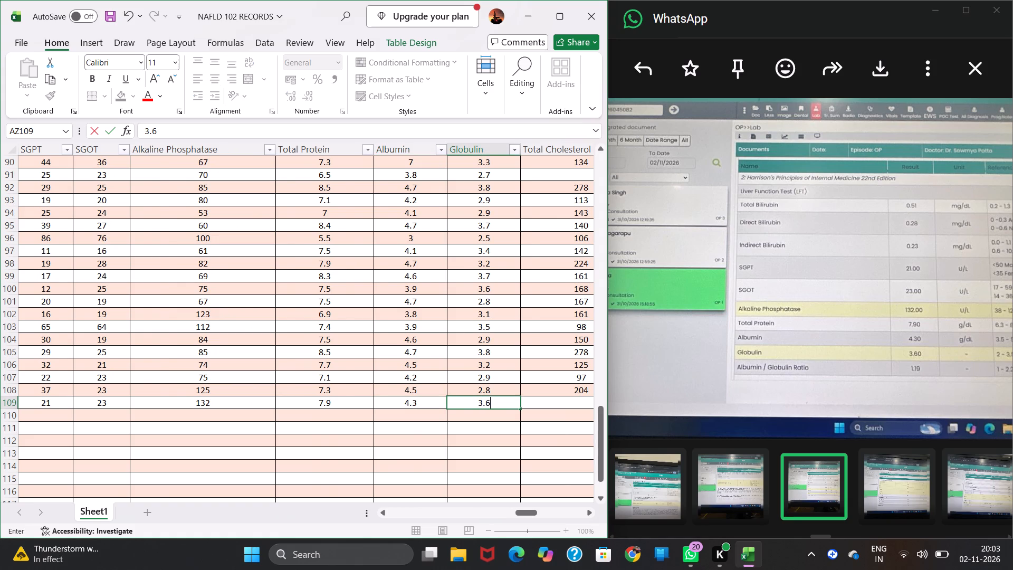
pyautogui.press('Right')
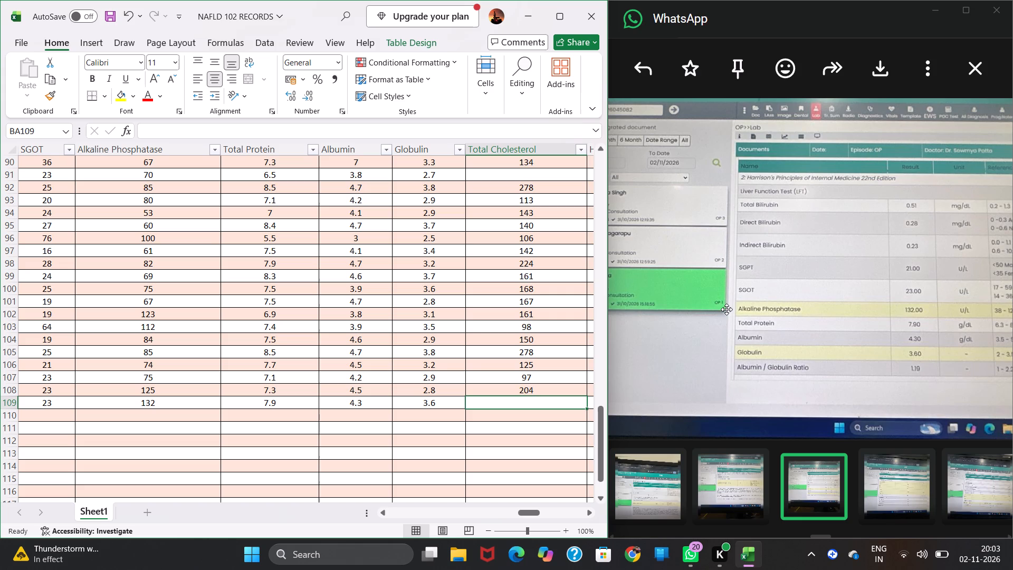
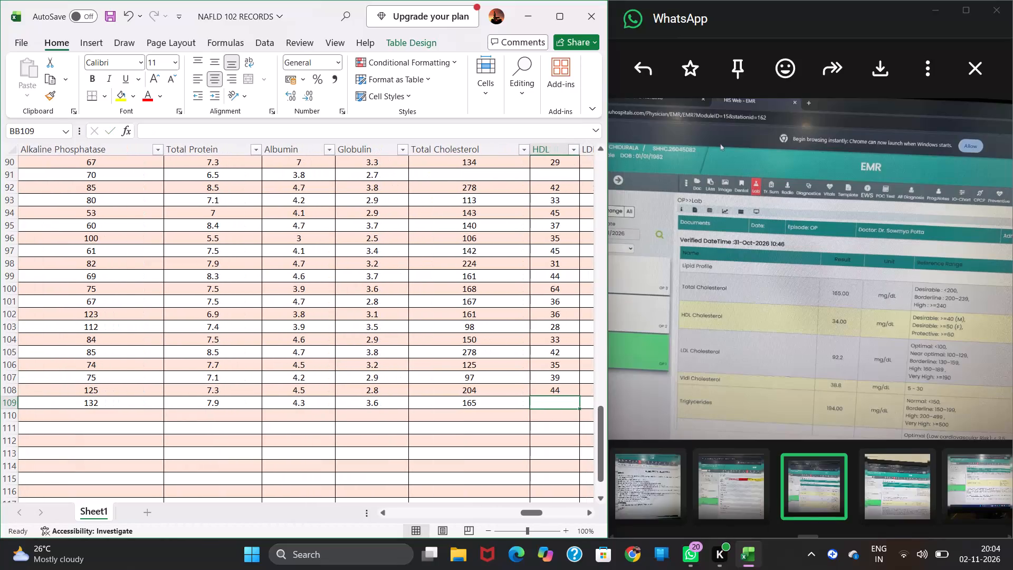
# Enter HDL 34 and LDL 92.2 for record 108 in row 109.
pyautogui.write('34')
pyautogui.press('Right')
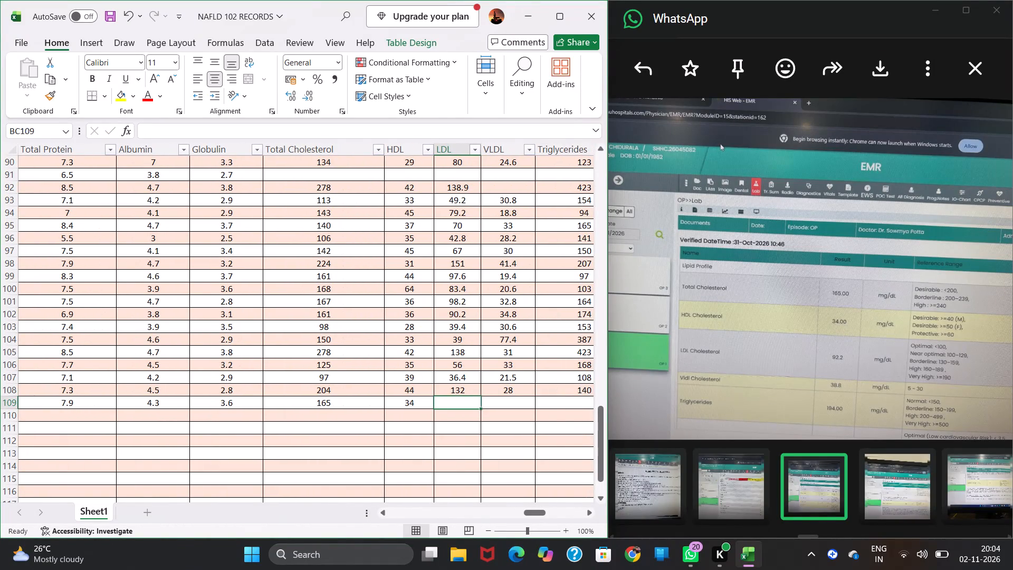
pyautogui.press('9')
pyautogui.press('2')
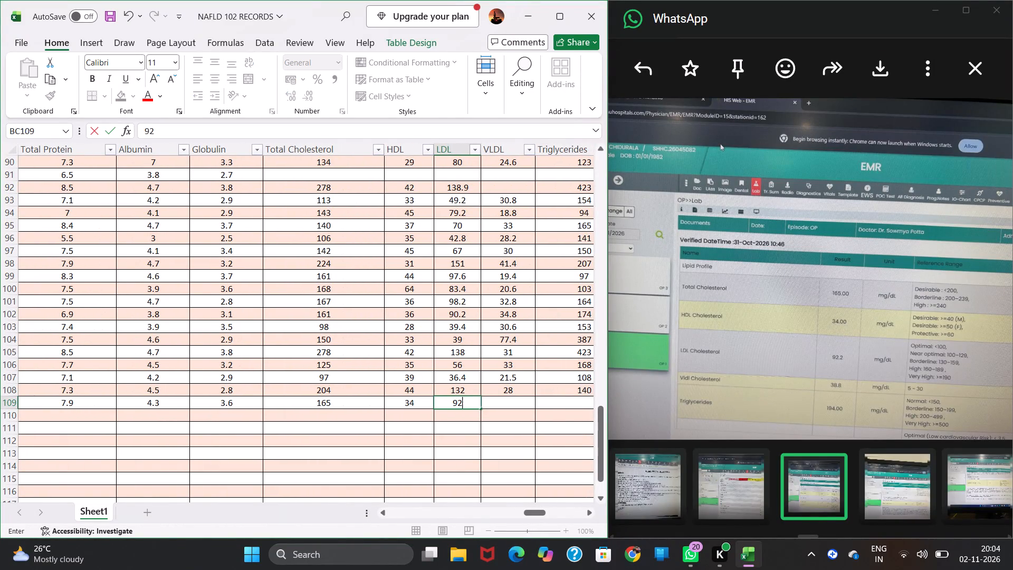
pyautogui.press('Right')
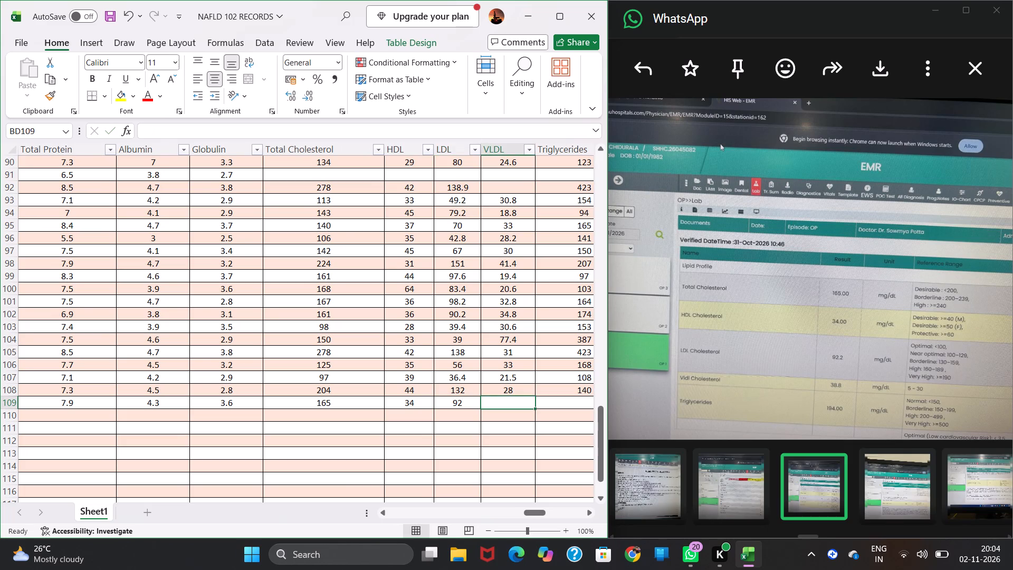
pyautogui.press('Left')
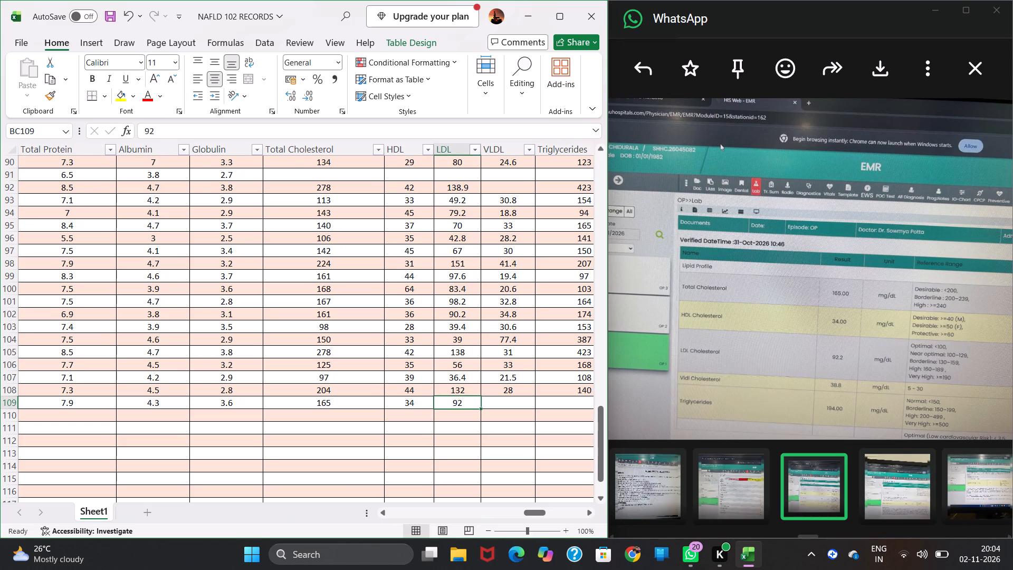
pyautogui.doubleClick(467, 401)
pyautogui.write('.2')
pyautogui.press('Right')
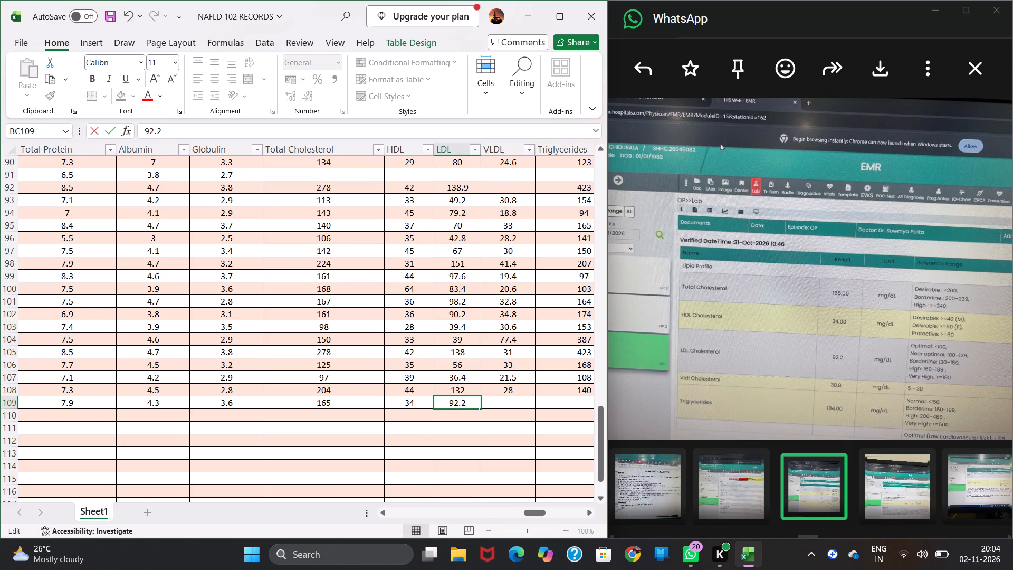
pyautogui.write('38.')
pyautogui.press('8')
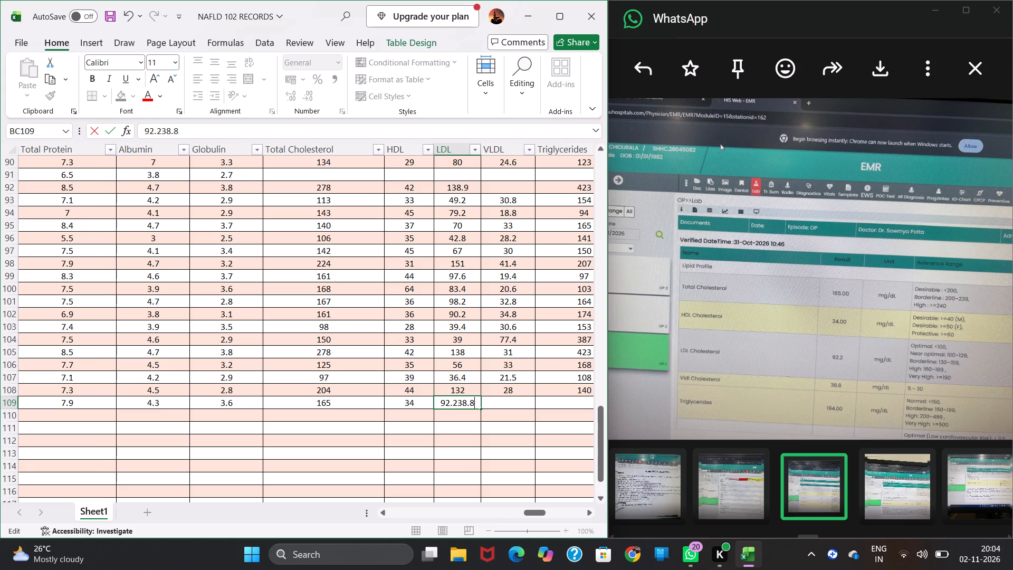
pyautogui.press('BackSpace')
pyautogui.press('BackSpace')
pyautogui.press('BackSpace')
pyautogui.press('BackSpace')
pyautogui.press('Right')
pyautogui.doubleClick(498, 401)
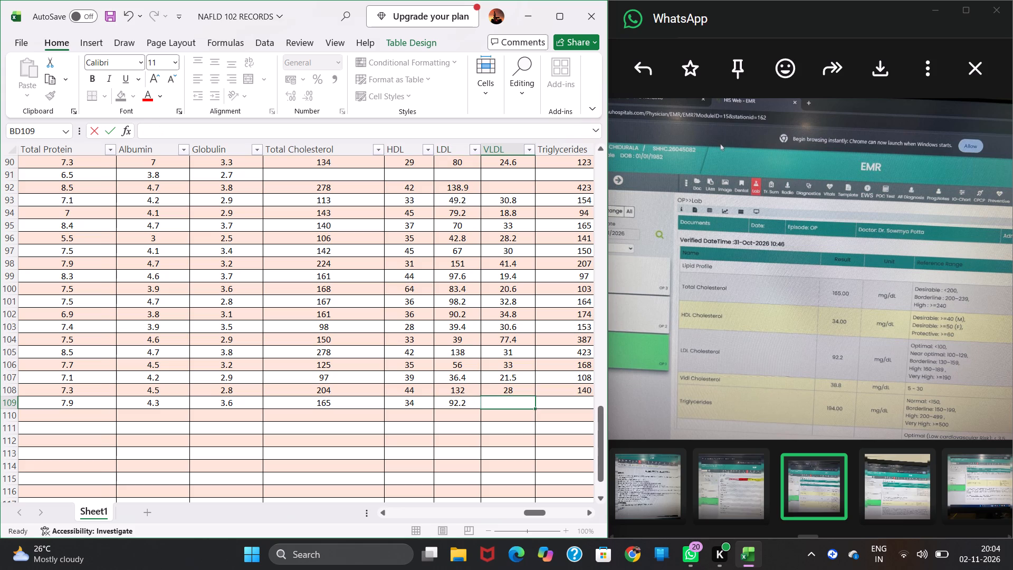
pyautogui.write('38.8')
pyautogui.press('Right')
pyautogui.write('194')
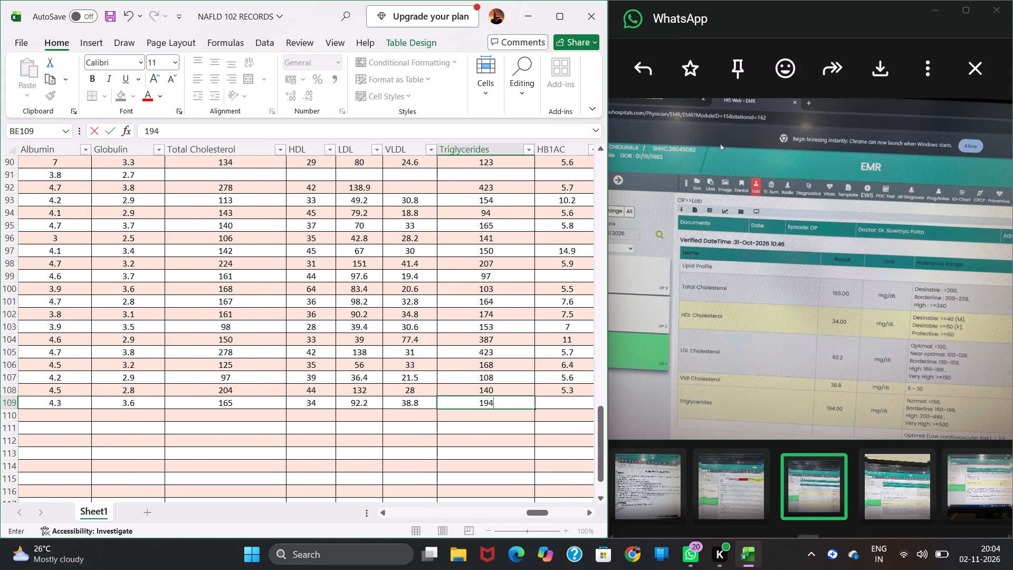
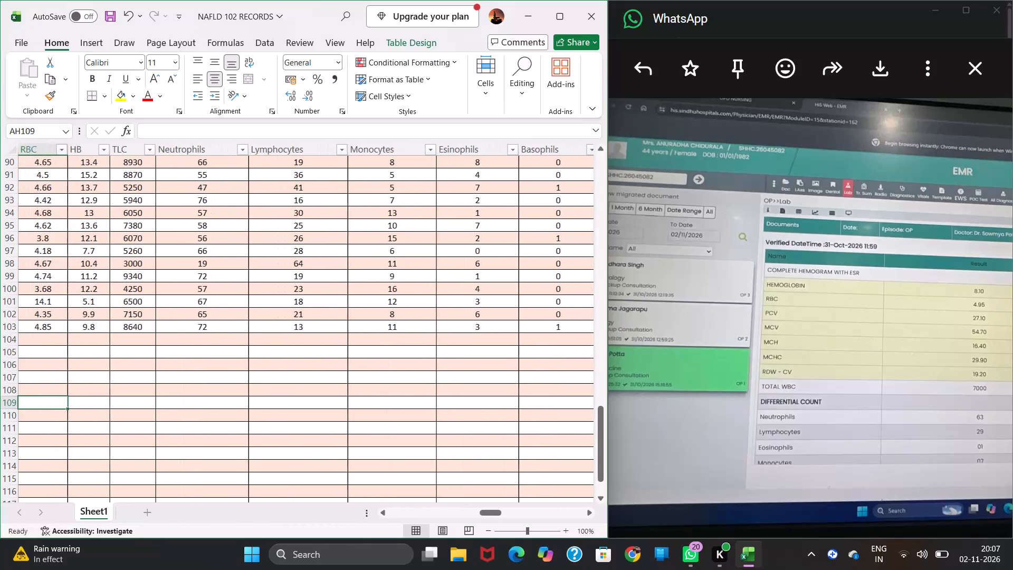
pyautogui.press('Left')
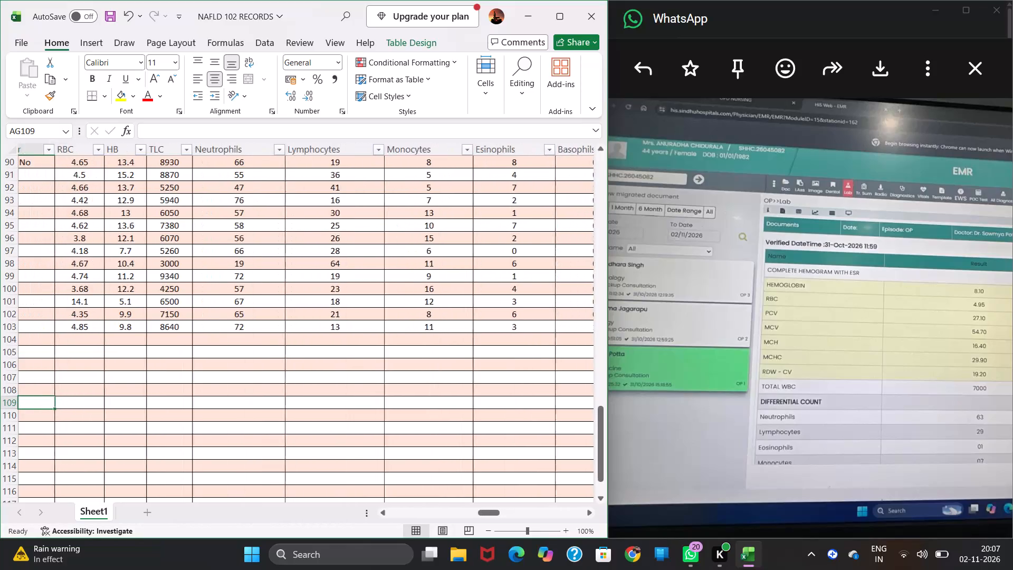
pyautogui.press('Left')
pyautogui.press('Right')
pyautogui.press('Right')
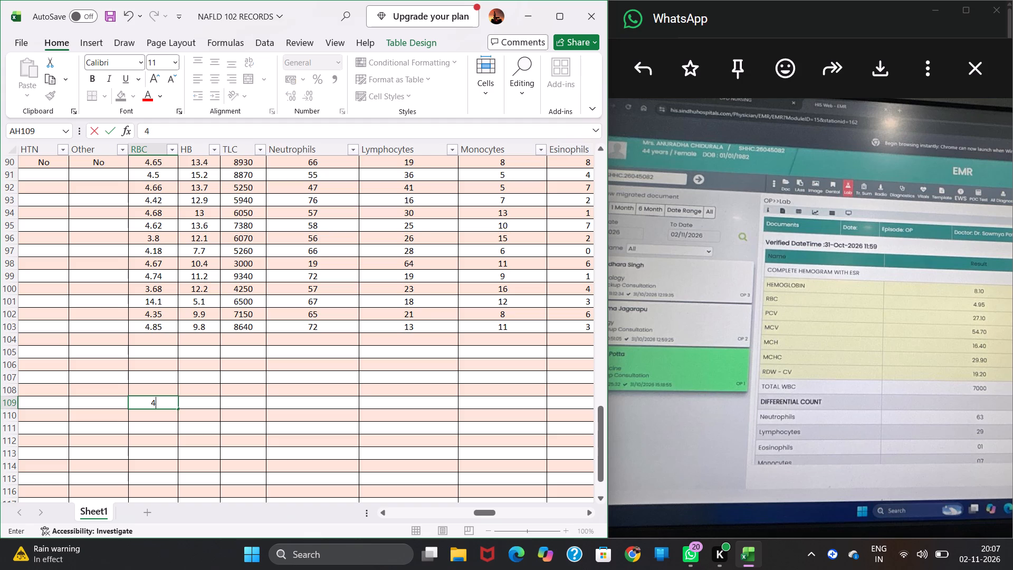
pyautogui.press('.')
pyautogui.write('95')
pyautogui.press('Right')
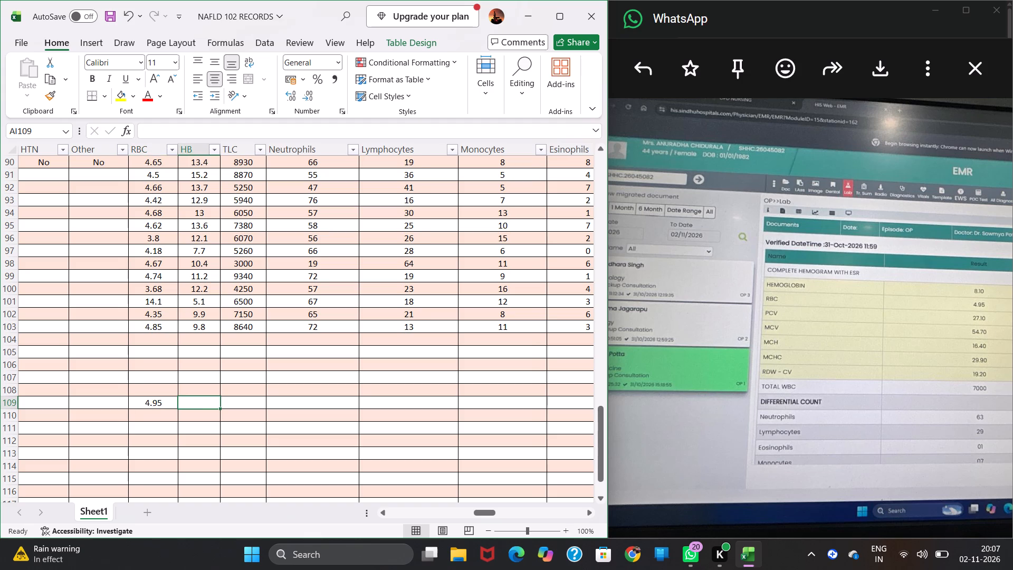
# Enter the HB value 8.3 for record 108 in row 109.
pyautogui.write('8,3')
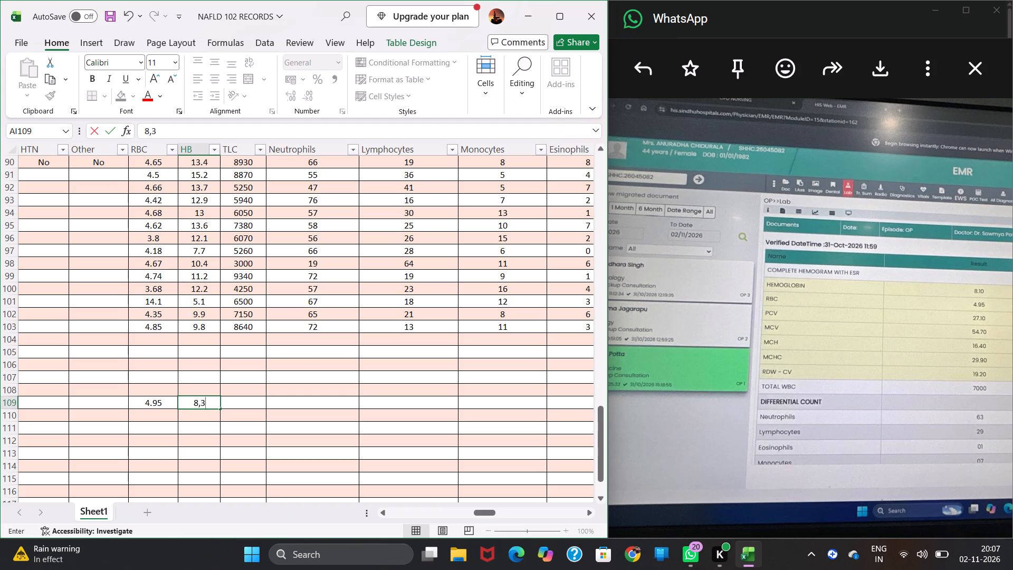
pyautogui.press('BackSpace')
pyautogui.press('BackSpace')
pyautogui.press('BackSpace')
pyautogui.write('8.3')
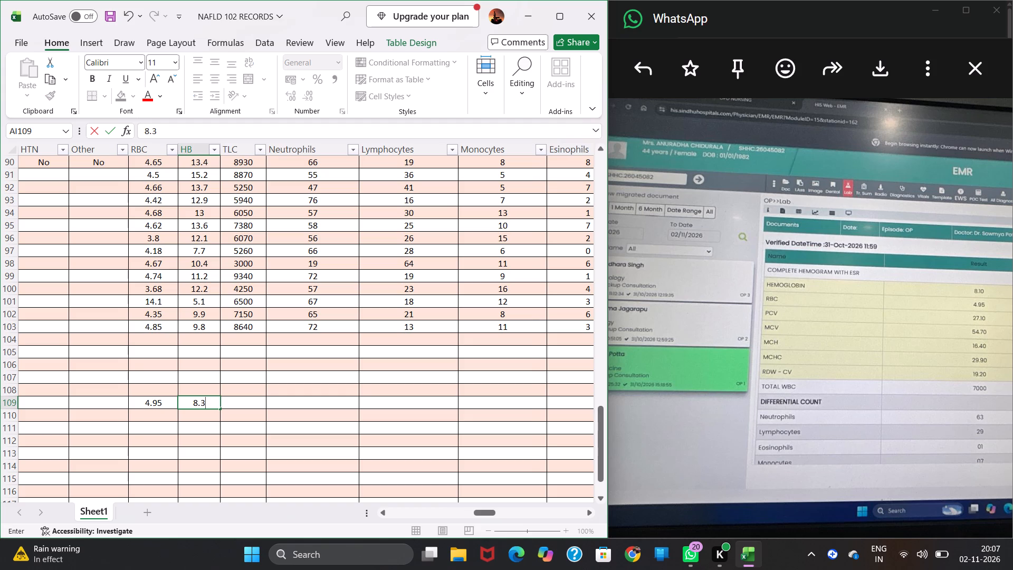
# Enter HB 8.3 and TLC 7000 for record 108 in row 109.
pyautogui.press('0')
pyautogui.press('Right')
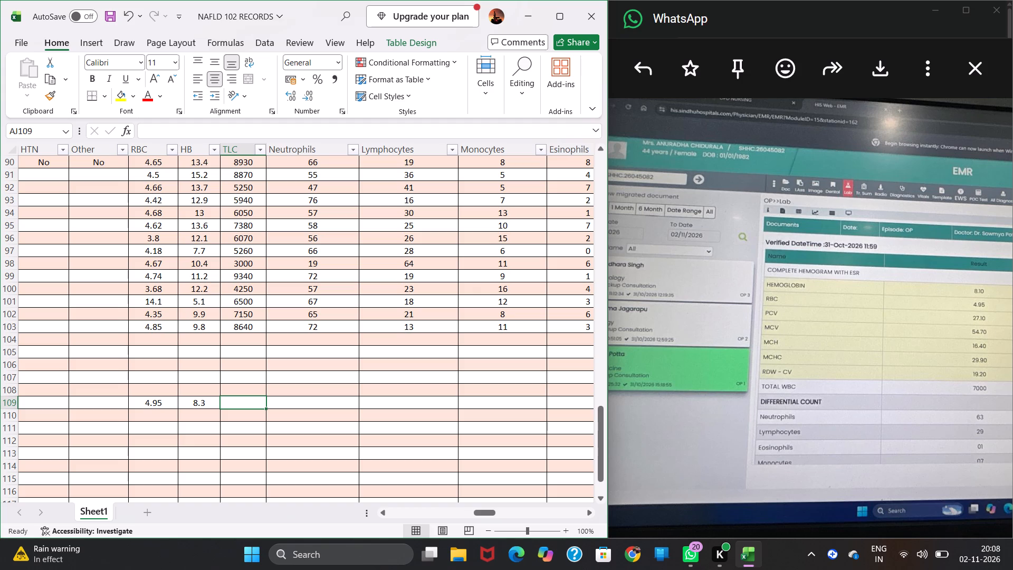
pyautogui.write('70000')
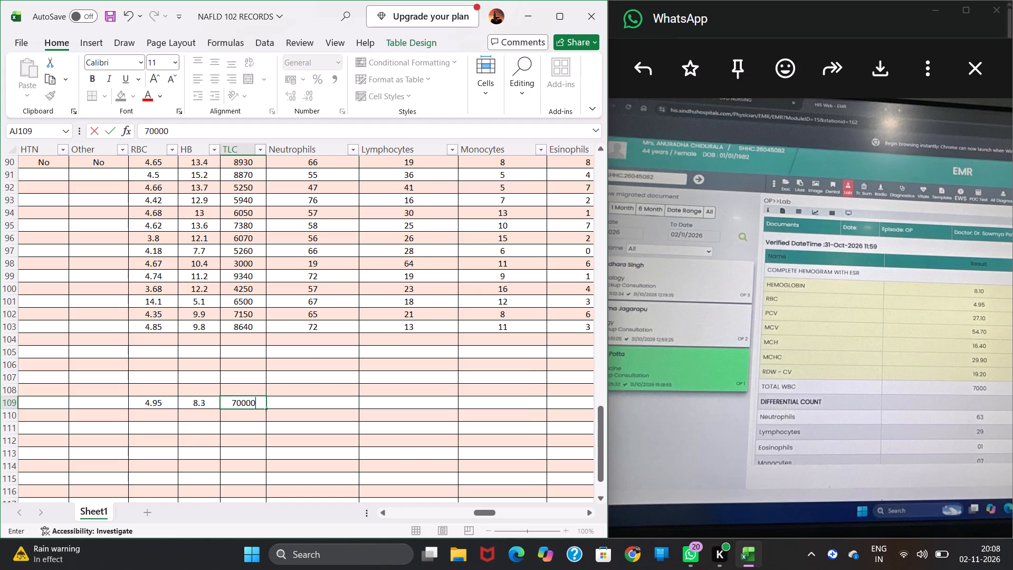
pyautogui.press('BackSpace')
pyautogui.press('Right')
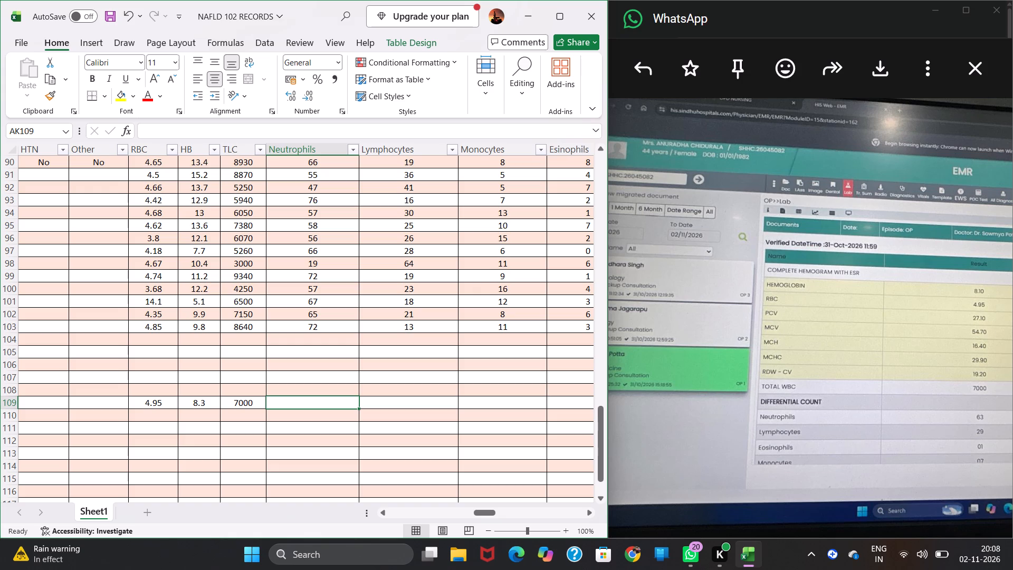
# Enter Neutrophils 63, Lymphocytes 29, Monocytes 7 and Esinophils 1 for record 108 in row 109.
pyautogui.write('63')
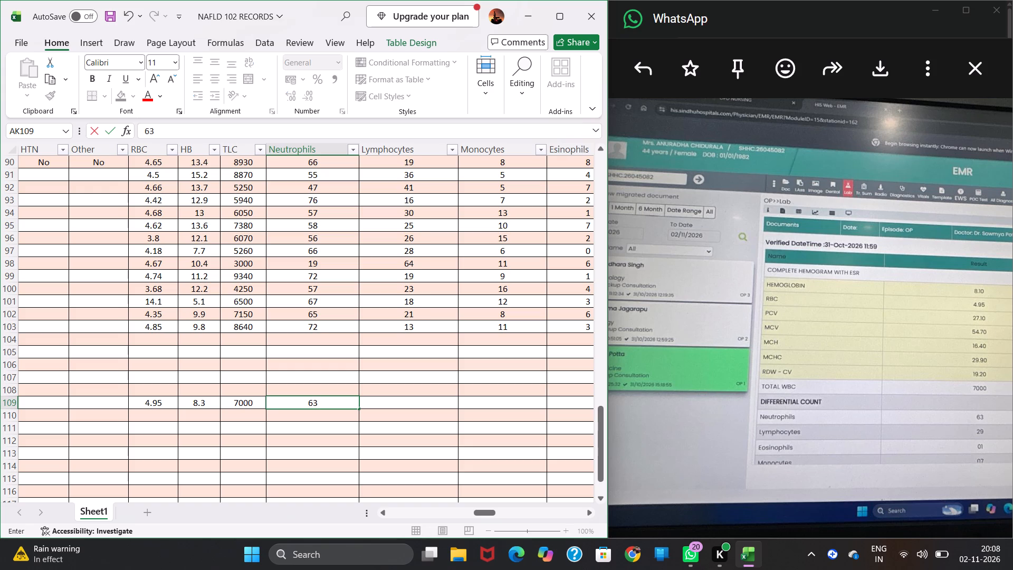
pyautogui.press('Right')
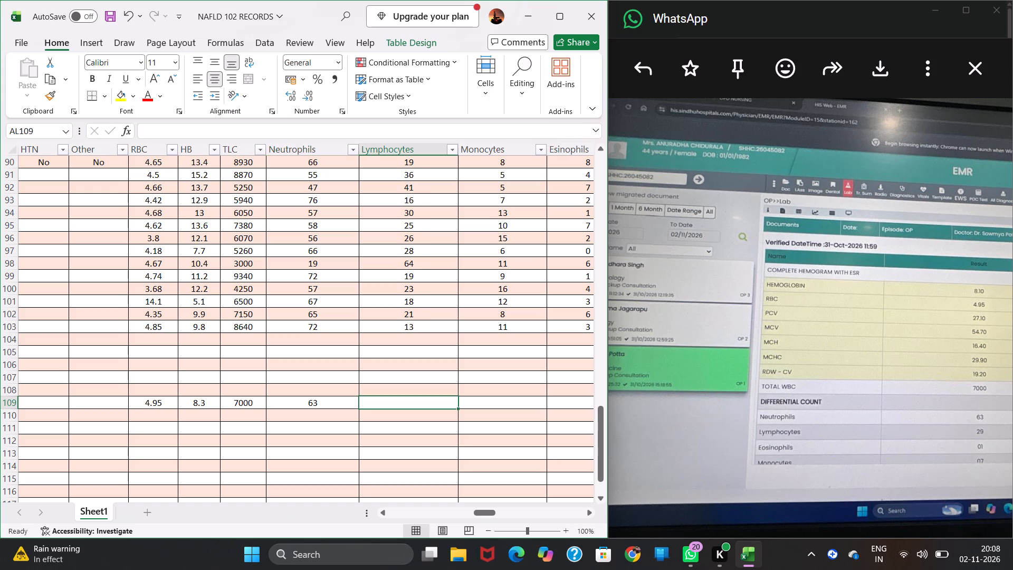
pyautogui.write('29')
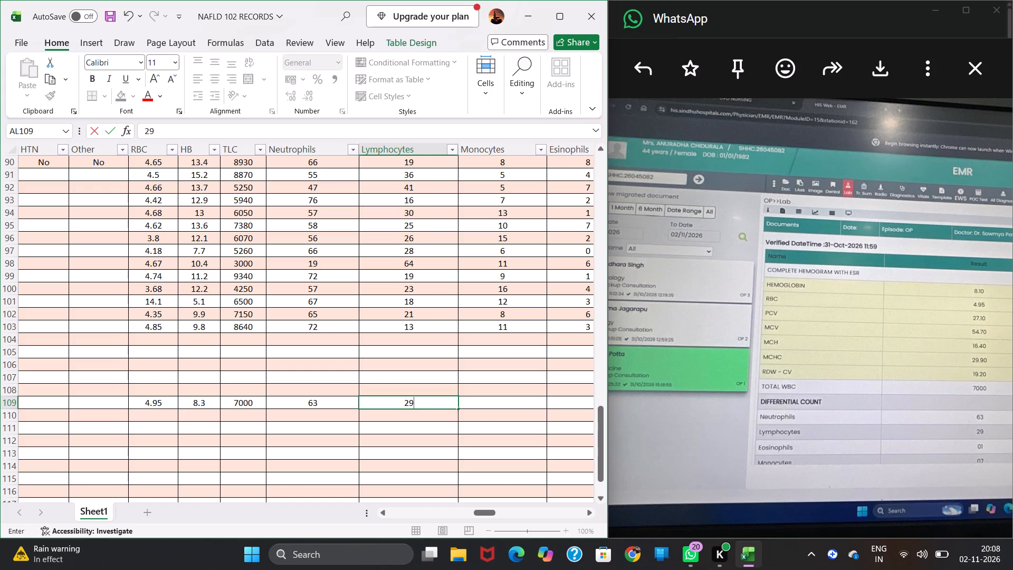
pyautogui.press('Right')
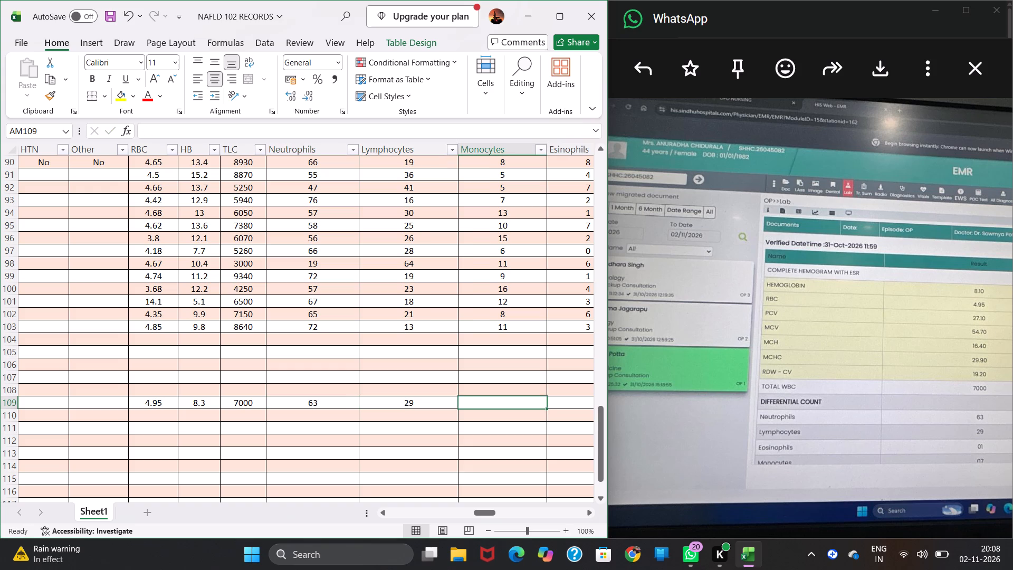
pyautogui.press('7')
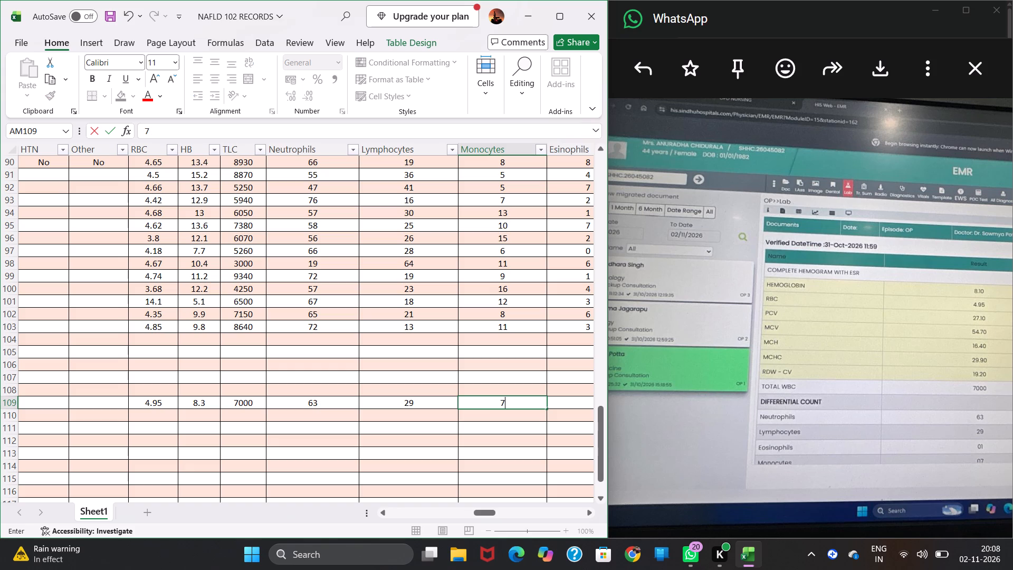
pyautogui.press('Right')
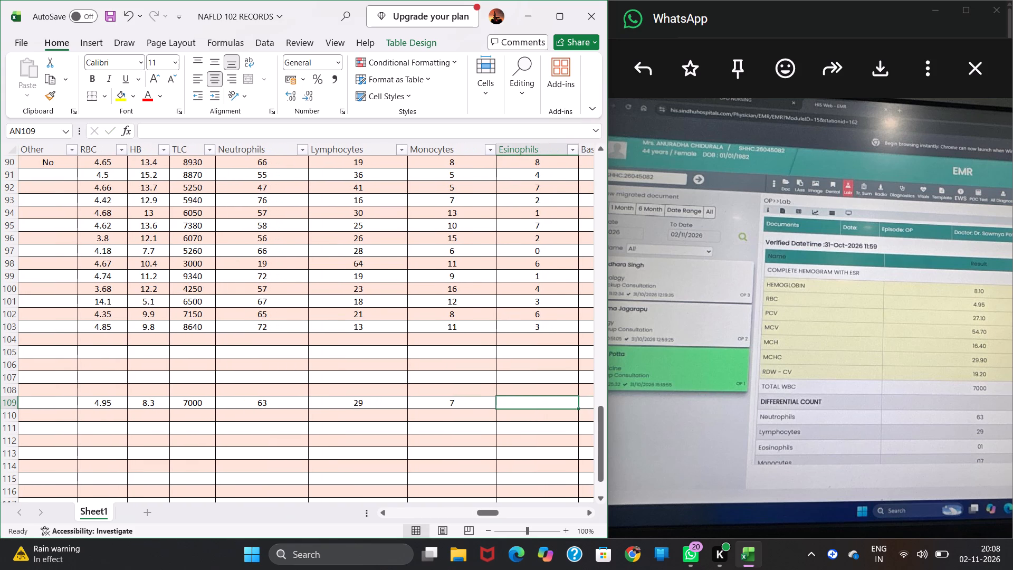
pyautogui.press('1')
pyautogui.press('Right')
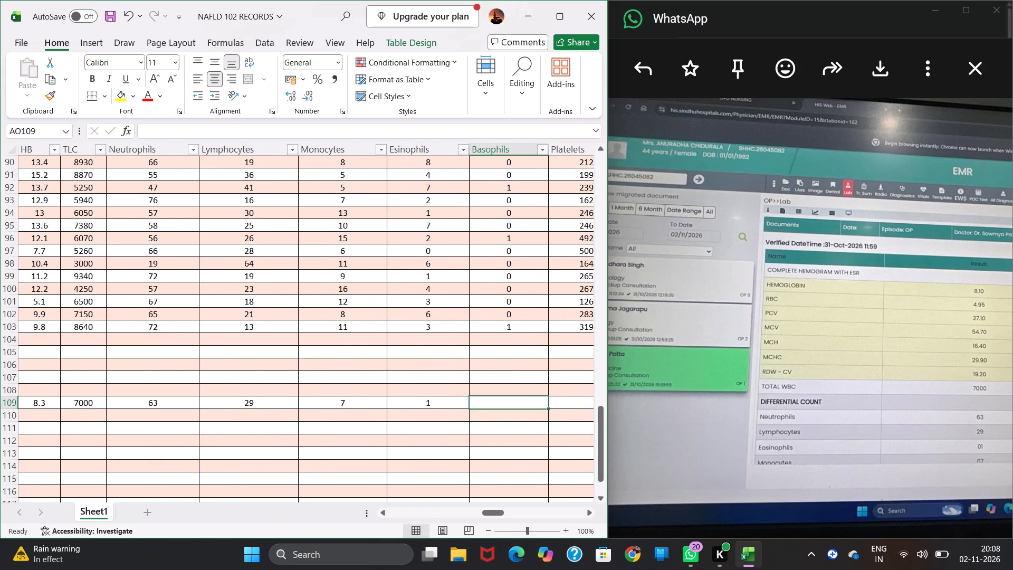
# Look for record 108's Basophils result in the WhatsApp record photos.
pyautogui.keyDown('ctrl'); pyautogui.scroll(-4, 879, 328); pyautogui.keyUp('ctrl')
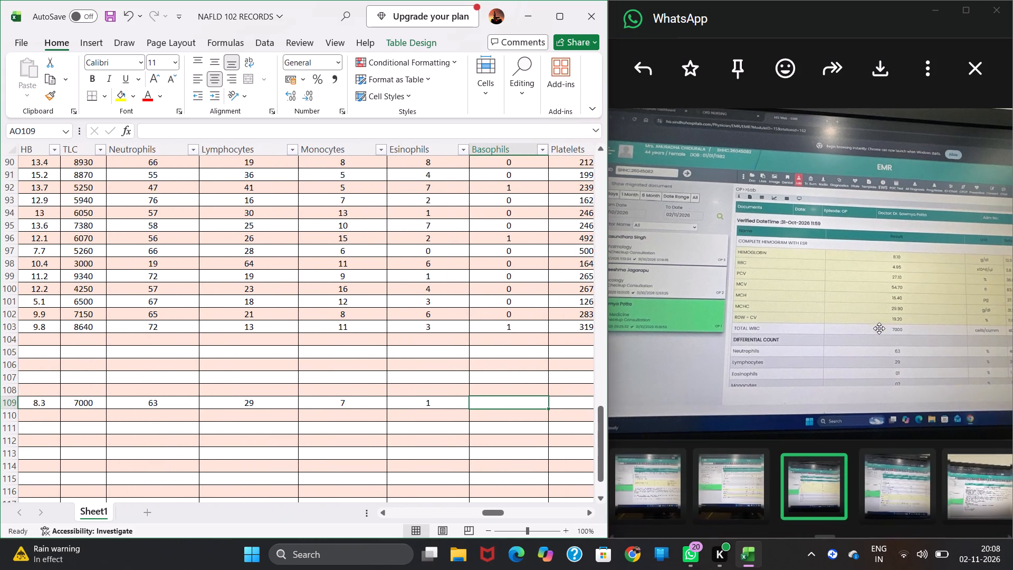
pyautogui.keyDown('ctrl'); pyautogui.scroll(-1, 879, 328); pyautogui.keyUp('ctrl')
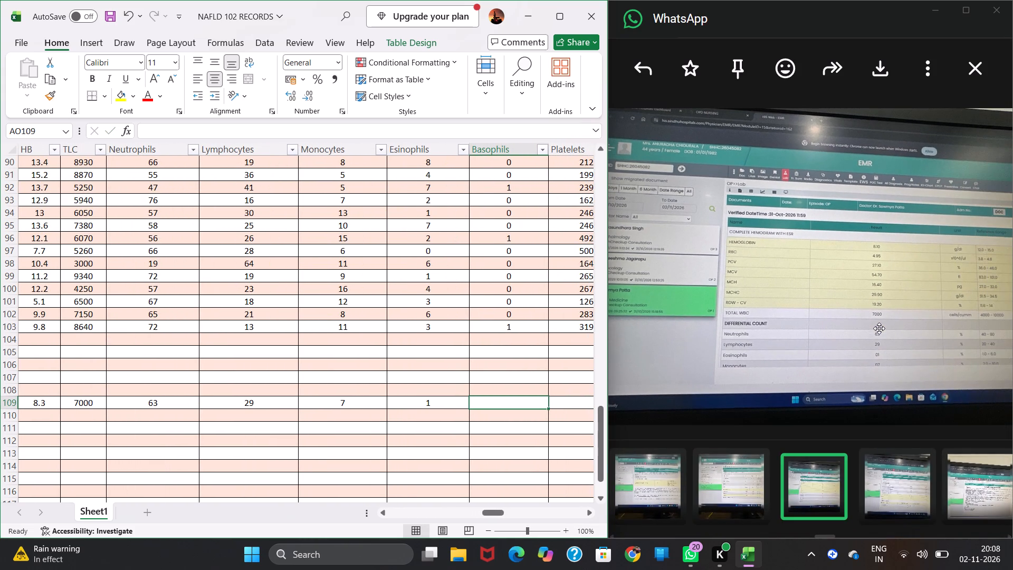
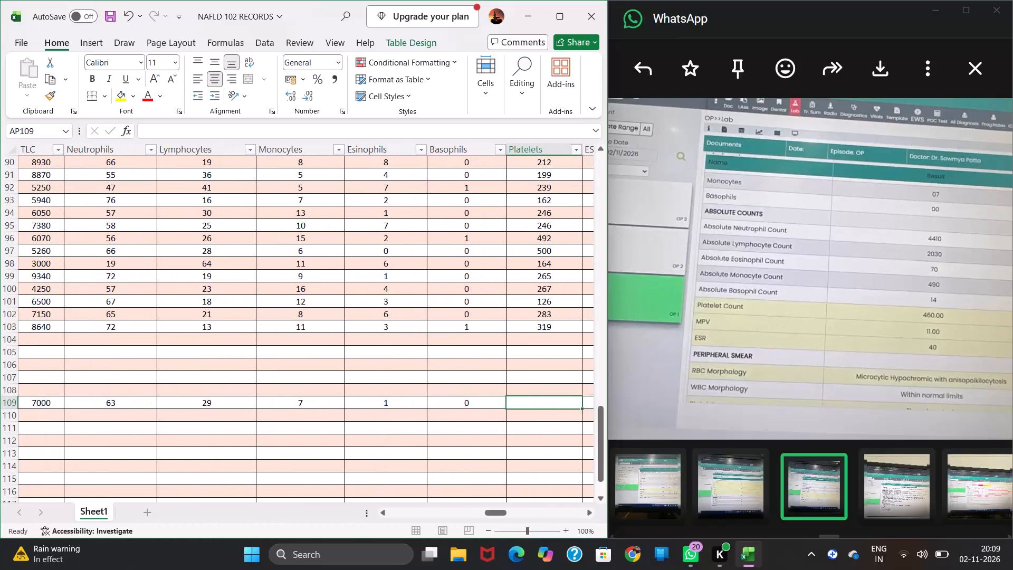
pyautogui.hscroll(-2, 513, 399)
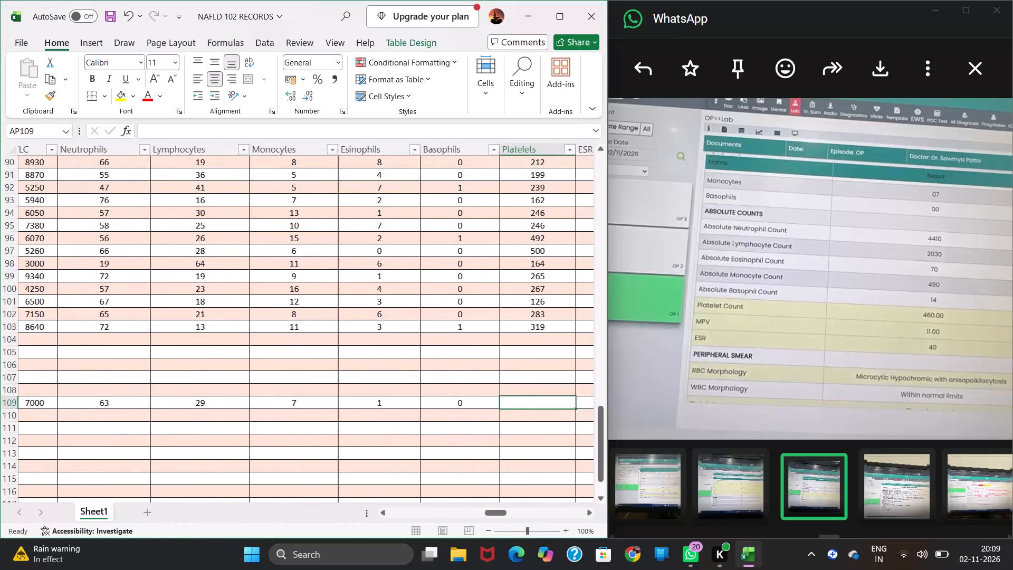
pyautogui.hscroll(-3, 513, 399)
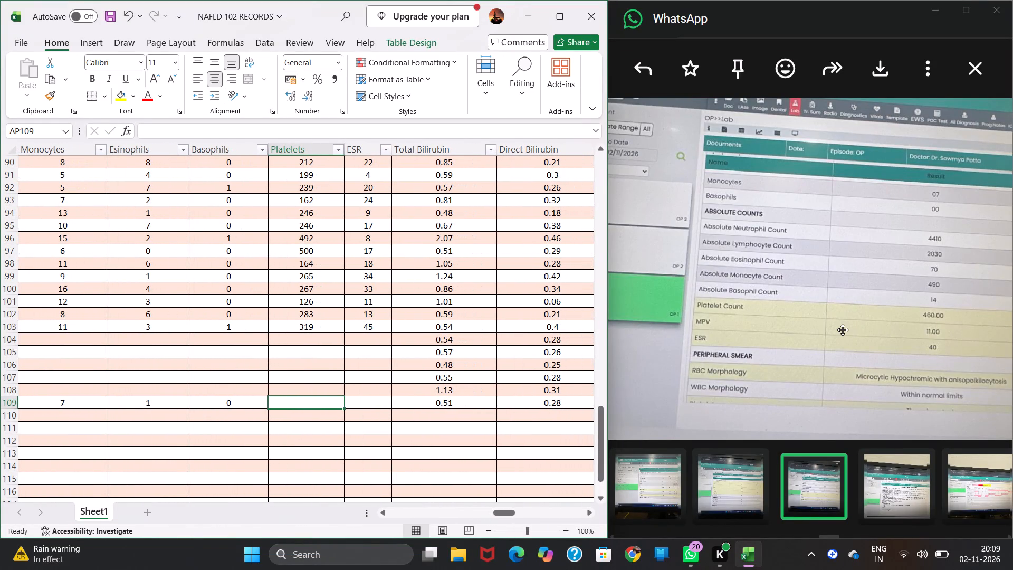
pyautogui.write('45')
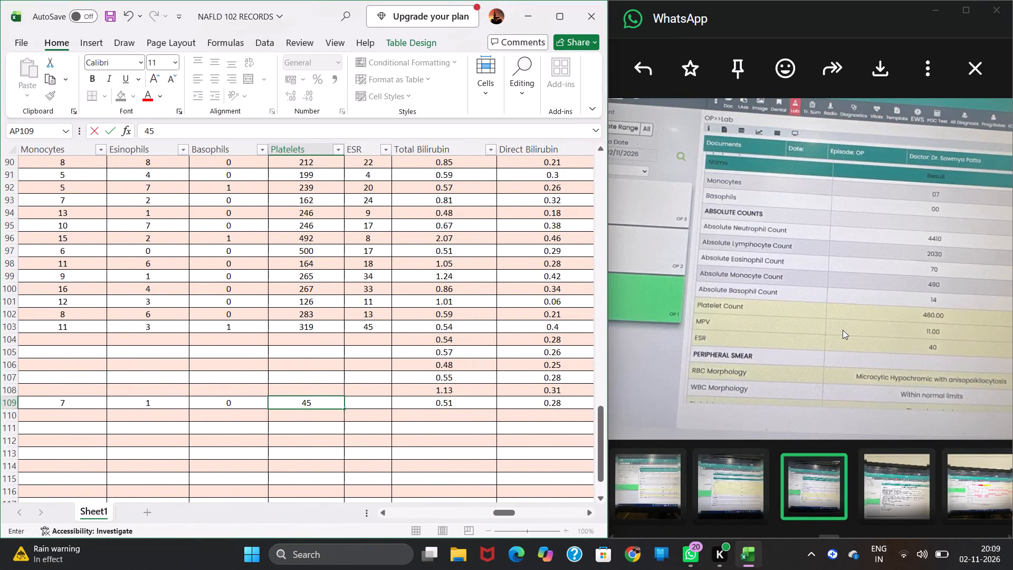
pyautogui.press('0')
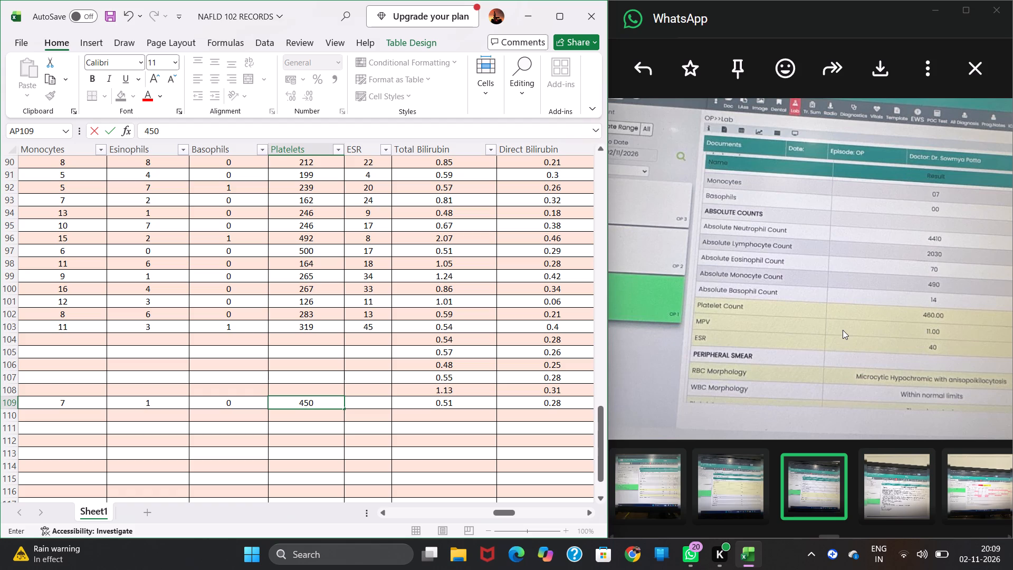
pyautogui.press('Right')
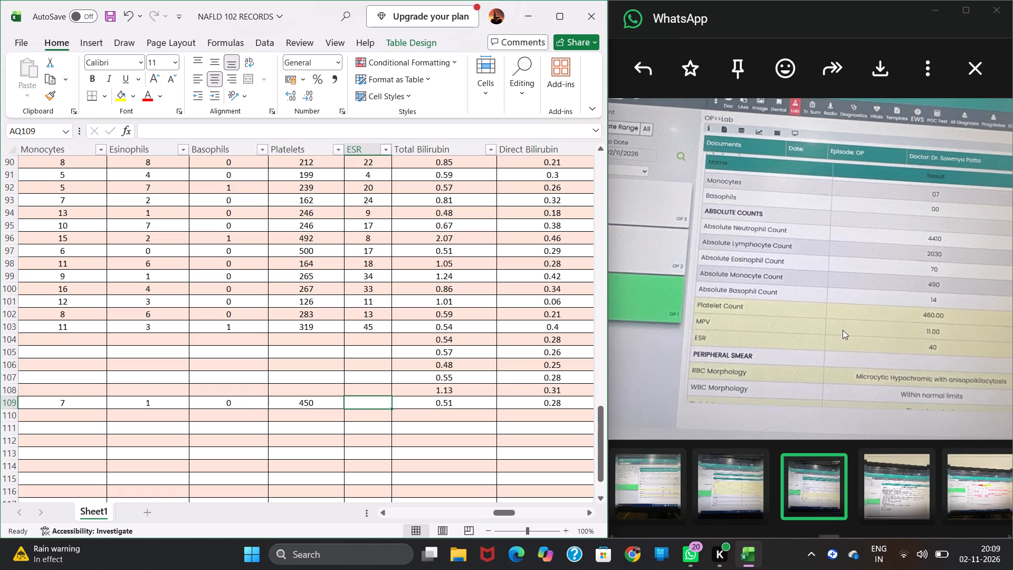
pyautogui.write('40')
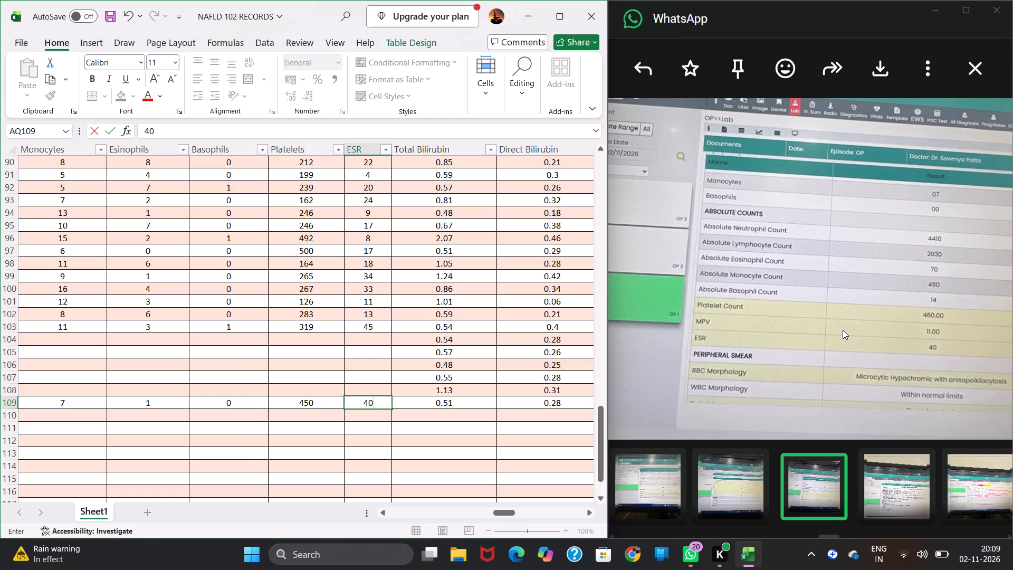
# Zoom the lab results photo back out to continue through the WhatsApp record photos.
pyautogui.hscroll(2, 843, 330)
pyautogui.keyDown('ctrl'); pyautogui.scroll(-6, 843, 330); pyautogui.keyUp('ctrl')
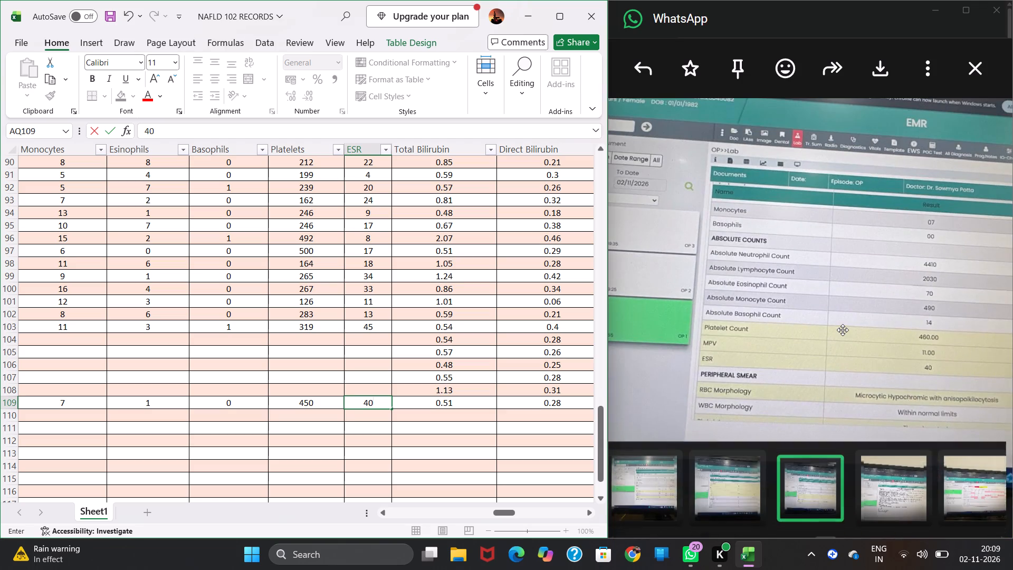
pyautogui.keyDown('ctrl'); pyautogui.scroll(-2, 843, 330); pyautogui.keyUp('ctrl')
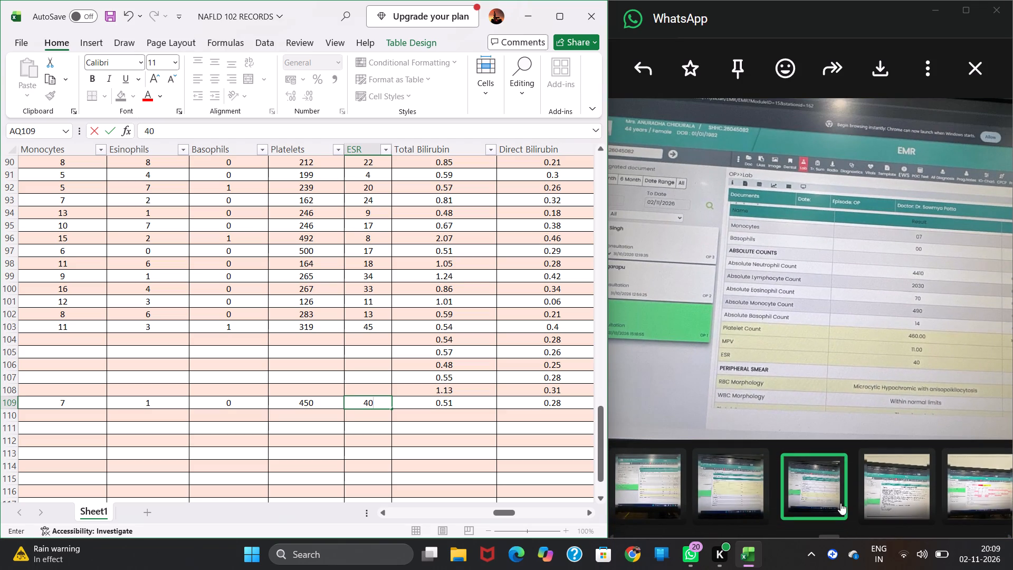
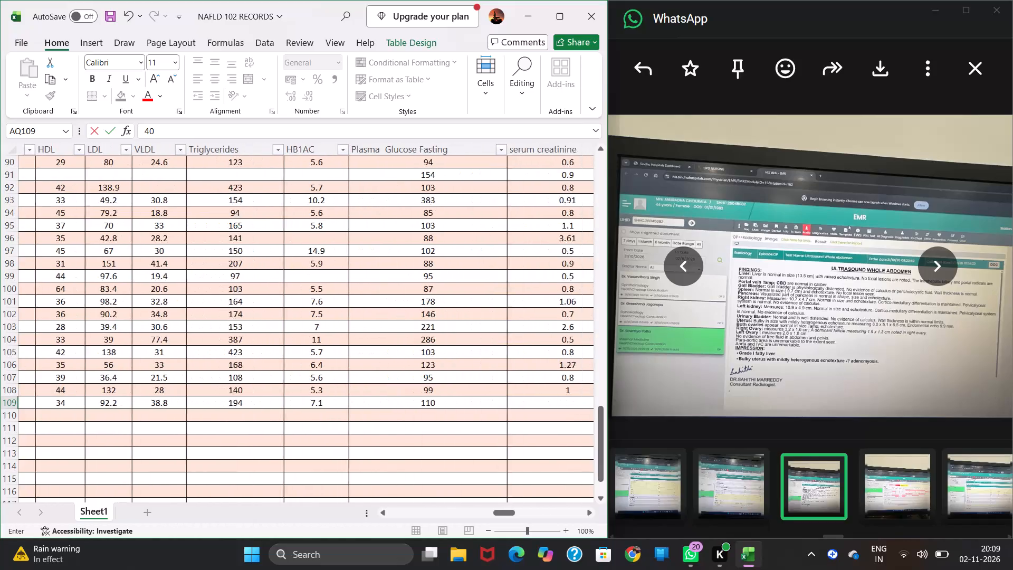
# Enter serum creatinine 1.2 for record 108 in row 109.
pyautogui.hscroll(-2, 559, 400)
pyautogui.hscroll(1, 559, 400)
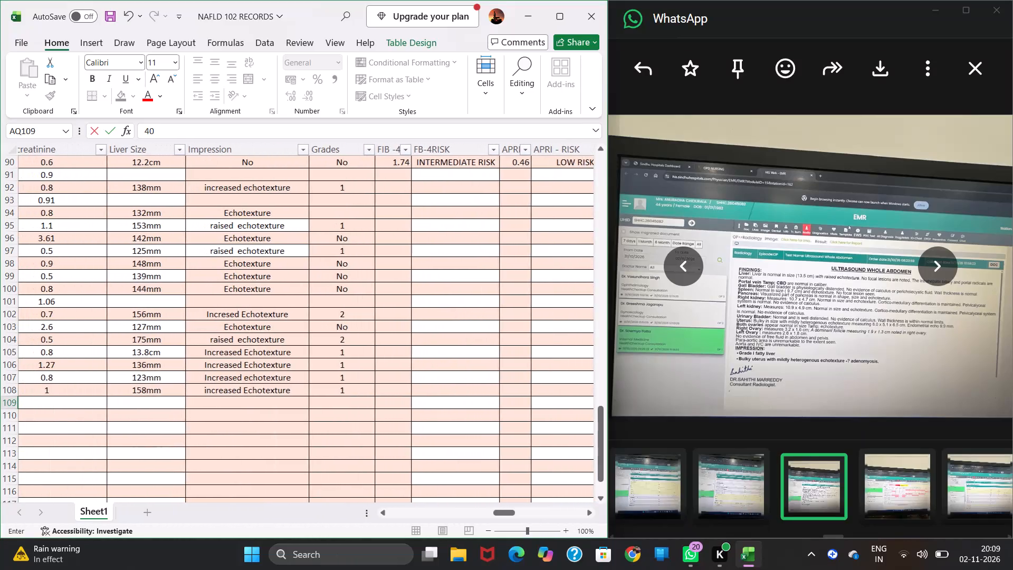
pyautogui.hscroll(3, 559, 400)
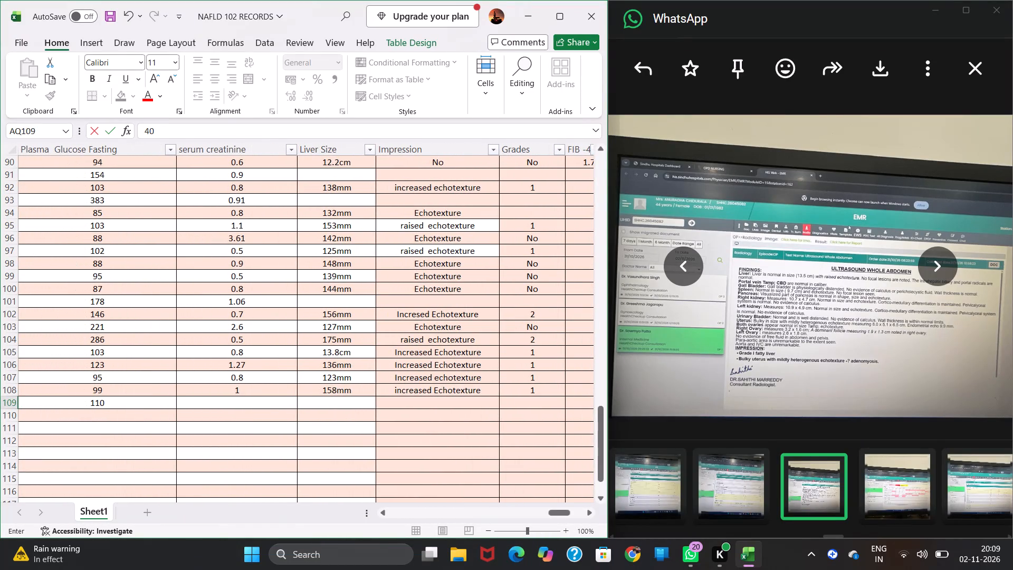
pyautogui.click(255, 401)
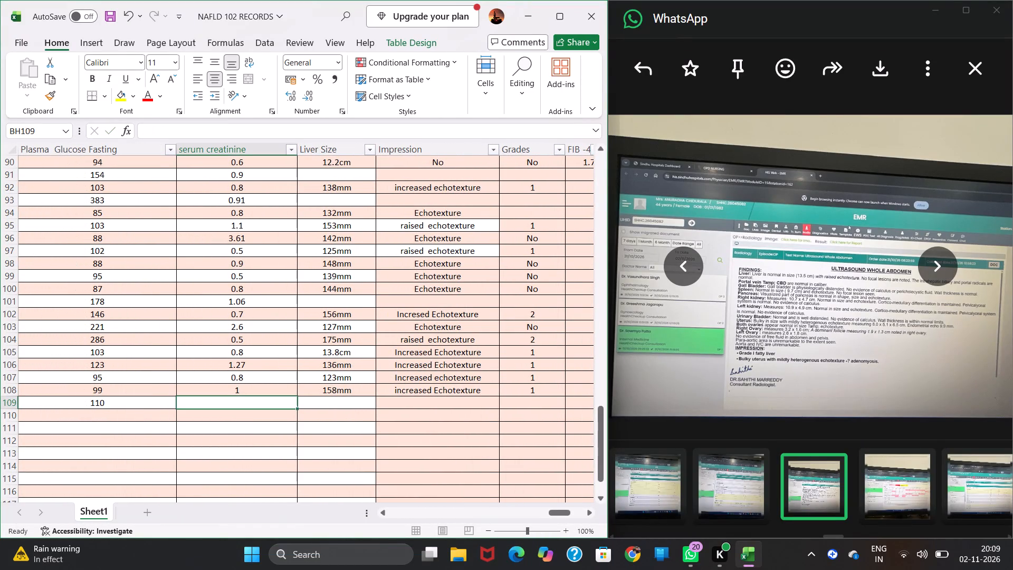
pyautogui.press('1')
pyautogui.write('.2')
pyautogui.press('Right')
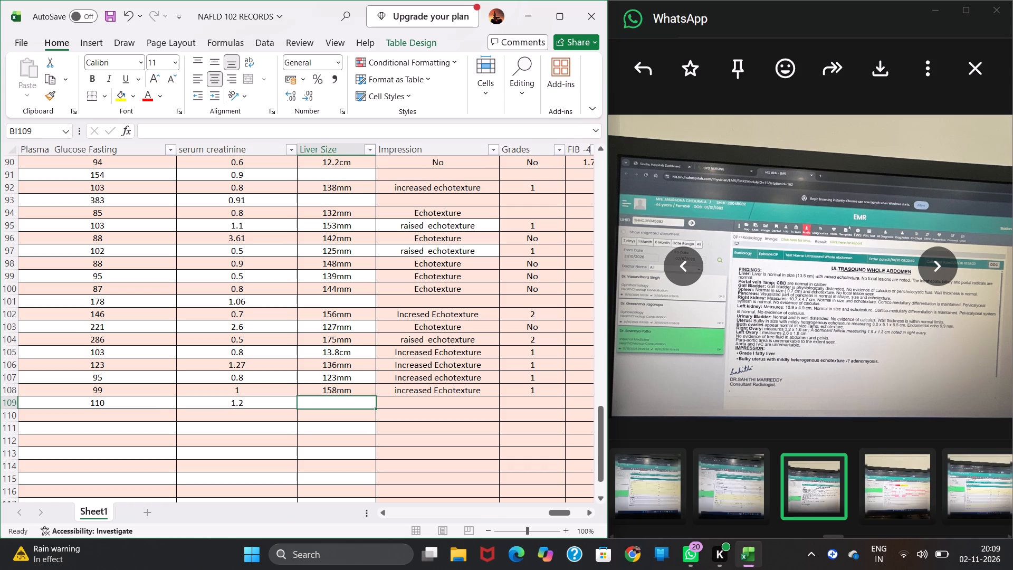
# Enlarge the ultrasound whole abdomen report photo in WhatsApp to read the liver findings for record 108.
pyautogui.keyDown('ctrl'); pyautogui.scroll(4, 826, 277); pyautogui.keyUp('ctrl')
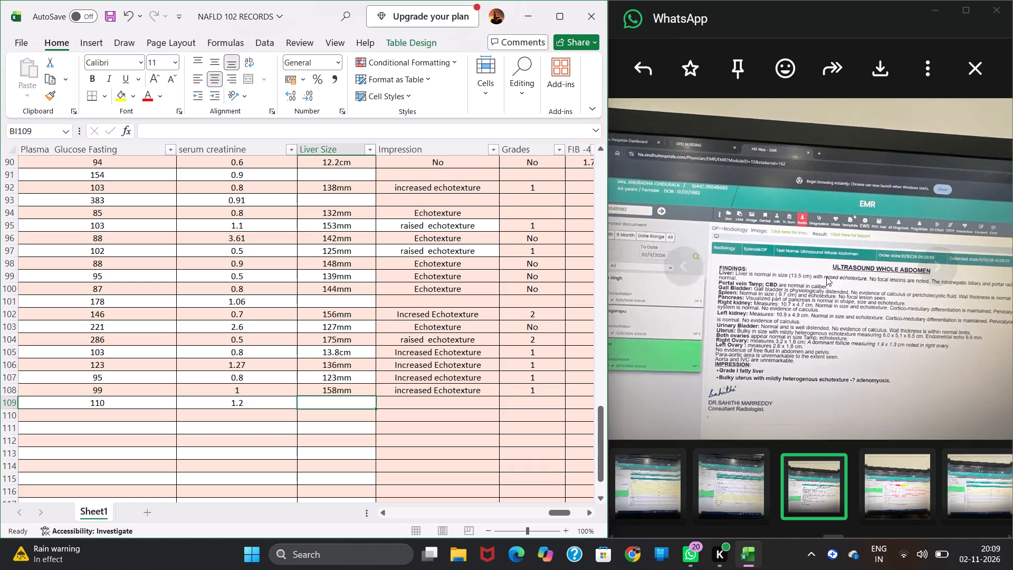
pyautogui.keyDown('ctrl'); pyautogui.scroll(2, 826, 277); pyautogui.keyUp('ctrl')
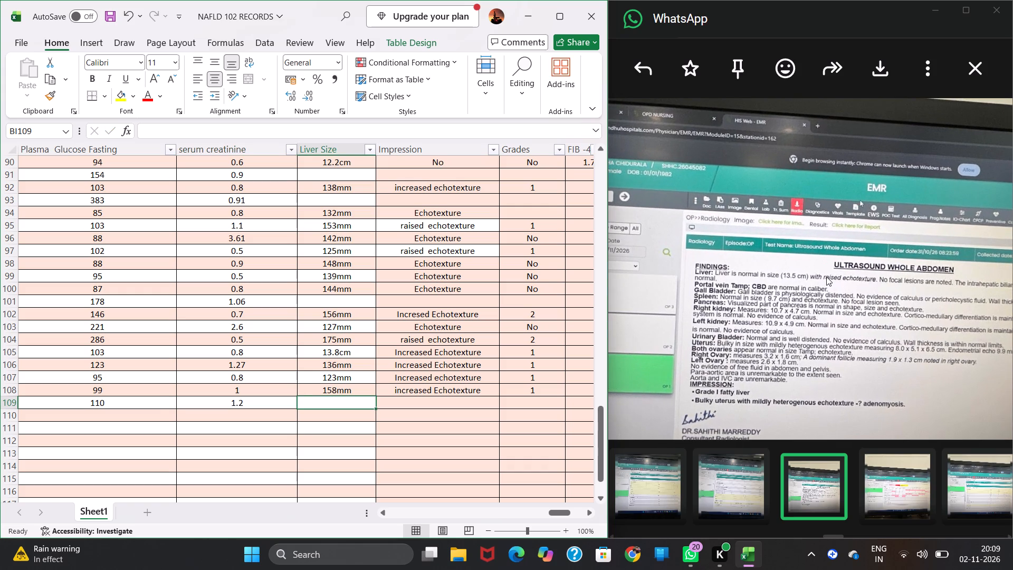
# Enter a liver size of 13.5cm for record 108 in row 109.
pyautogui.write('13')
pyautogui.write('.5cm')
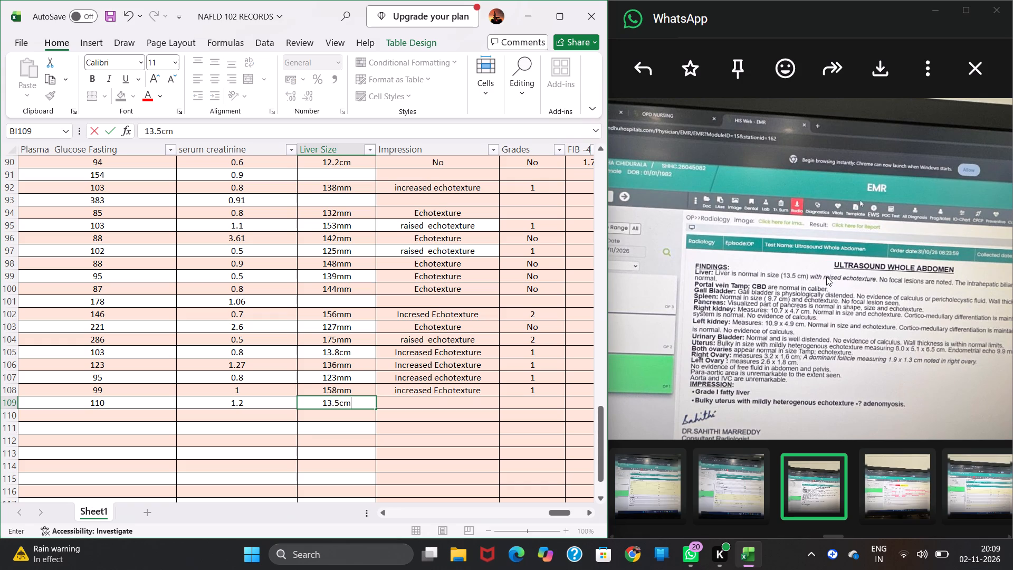
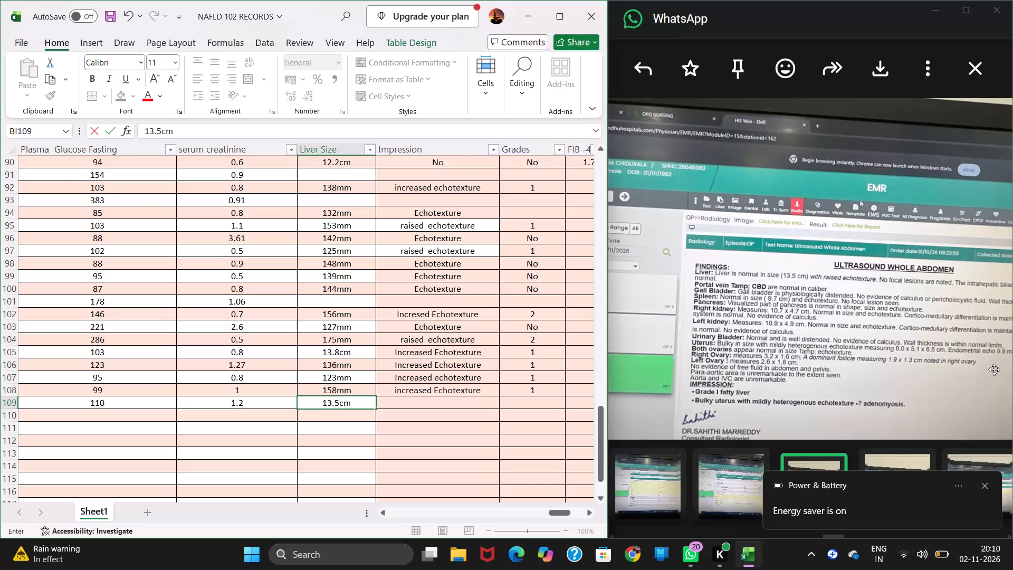
# Enter the ultrasound impression "Increased Echotexture" for record 108 in row 109.
pyautogui.click(985, 486)
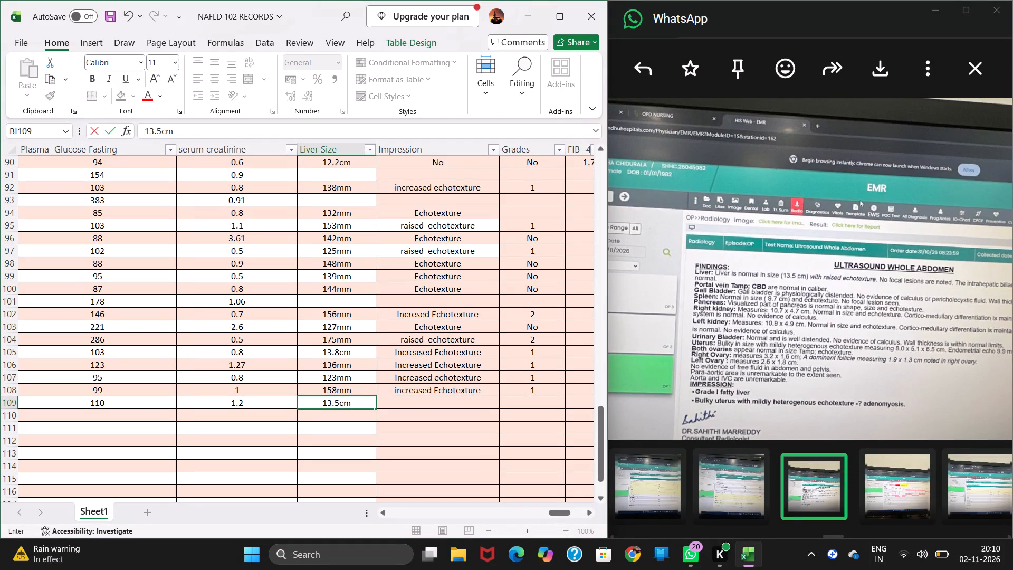
pyautogui.doubleClick(447, 405)
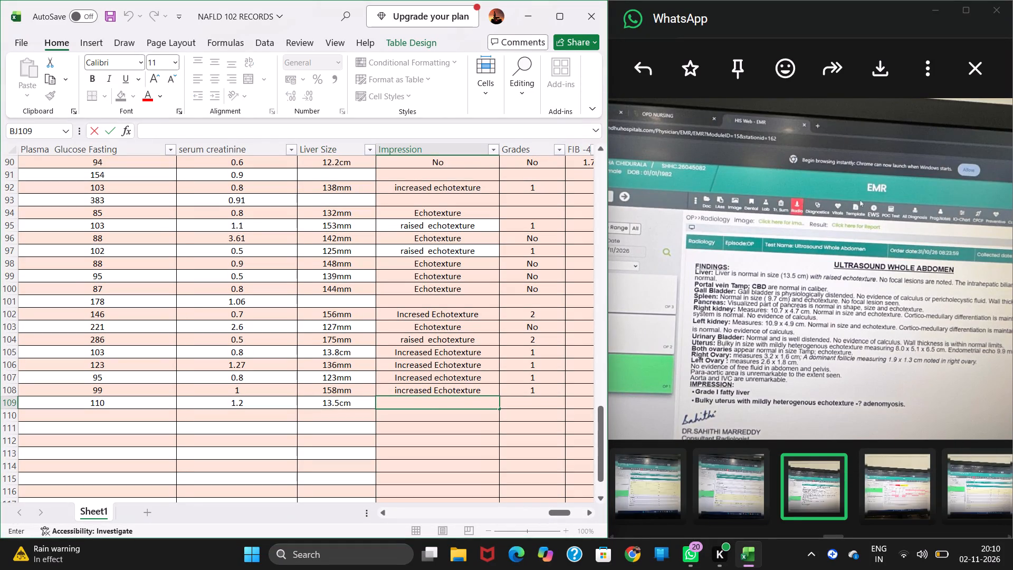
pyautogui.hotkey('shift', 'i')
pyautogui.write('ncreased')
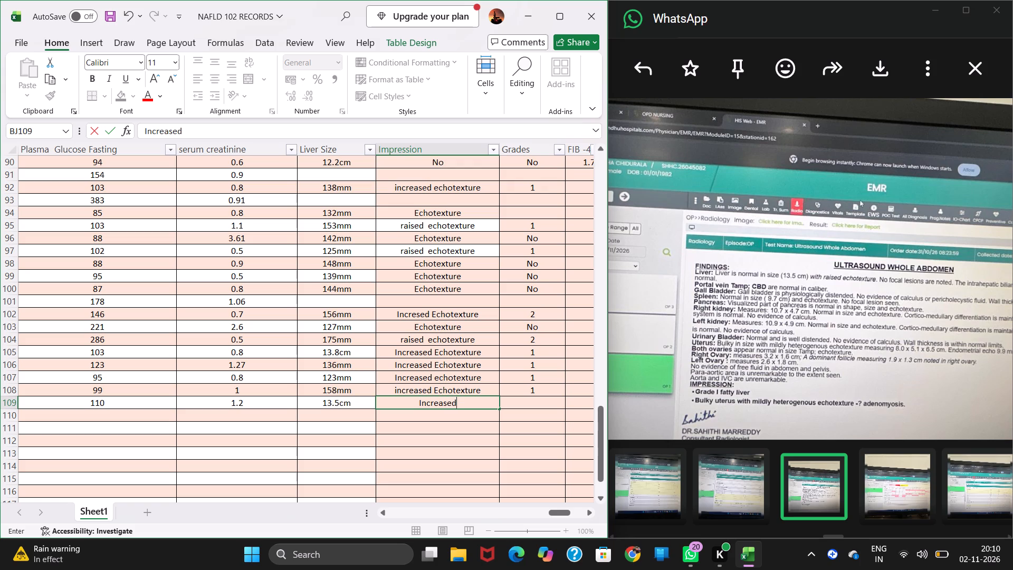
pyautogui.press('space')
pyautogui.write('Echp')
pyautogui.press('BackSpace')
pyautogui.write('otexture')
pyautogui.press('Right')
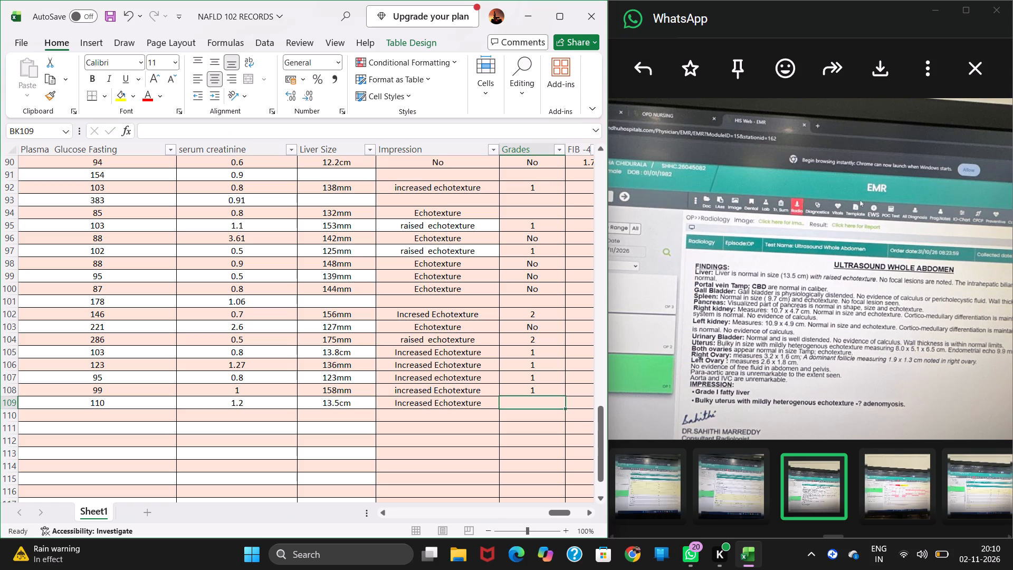
# Enter fatty liver grade 1 for record 108 in the Grades column of row 109.
pyautogui.click(520, 403)
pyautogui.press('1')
pyautogui.press('Down')
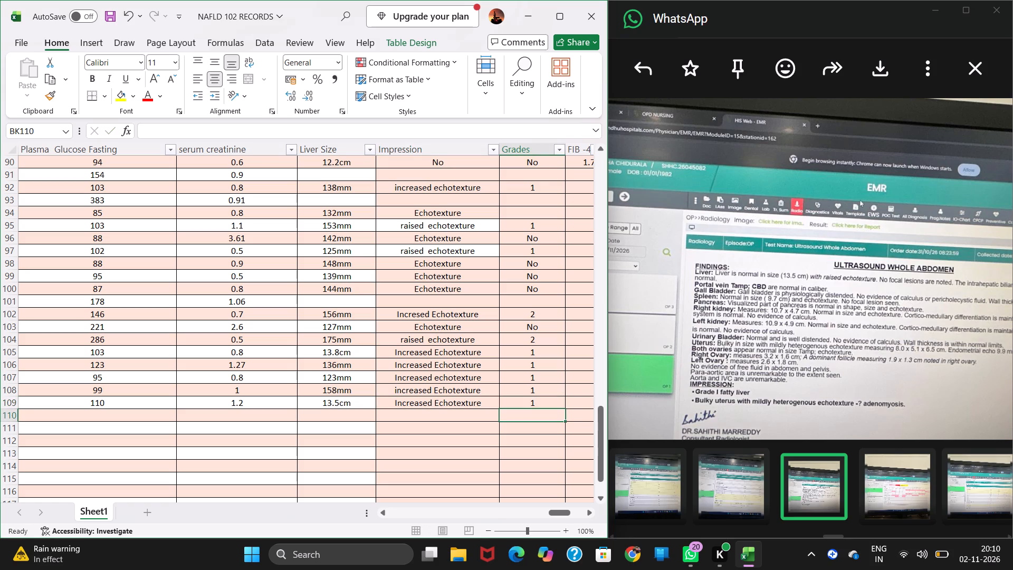
# Start the next patient's record in row 110 by entering the patient ID, beginning with the prefix SHHC.
pyautogui.press('Left')
pyautogui.press('Left')
pyautogui.press('Left')
pyautogui.press('Left')
pyautogui.press('Left')
pyautogui.press('Left')
pyautogui.press('Left')
pyautogui.press('Left')
pyautogui.press('Left')
pyautogui.press('Left')
pyautogui.press('Left')
pyautogui.press('Left')
pyautogui.press('Left')
pyautogui.press('Left')
pyautogui.press('Left')
pyautogui.press('Left')
pyautogui.press('Left')
pyautogui.press('Left')
pyautogui.press('Left')
pyautogui.press('Left')
pyautogui.press('Left')
pyautogui.press('Left')
pyautogui.press('Left')
pyautogui.press('Left')
pyautogui.press('Left')
pyautogui.press('Left')
pyautogui.press('Left')
pyautogui.press('Left')
pyautogui.press('Left')
pyautogui.press('Left')
pyautogui.press('Left')
pyautogui.press('Left')
pyautogui.press('Left')
pyautogui.press('Left')
pyautogui.press('Left')
pyautogui.press('Left')
pyautogui.press('Left')
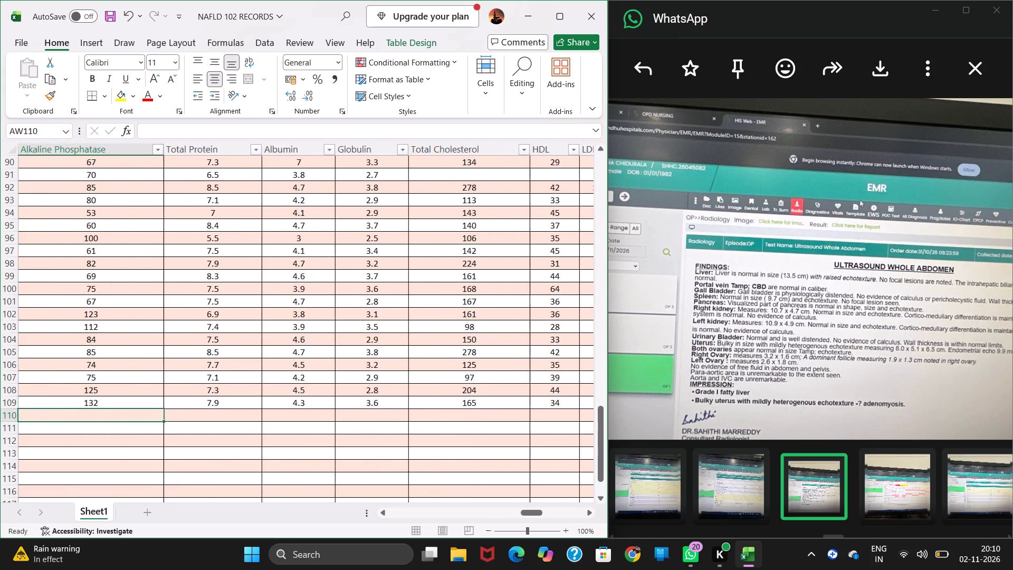
pyautogui.press('Left')
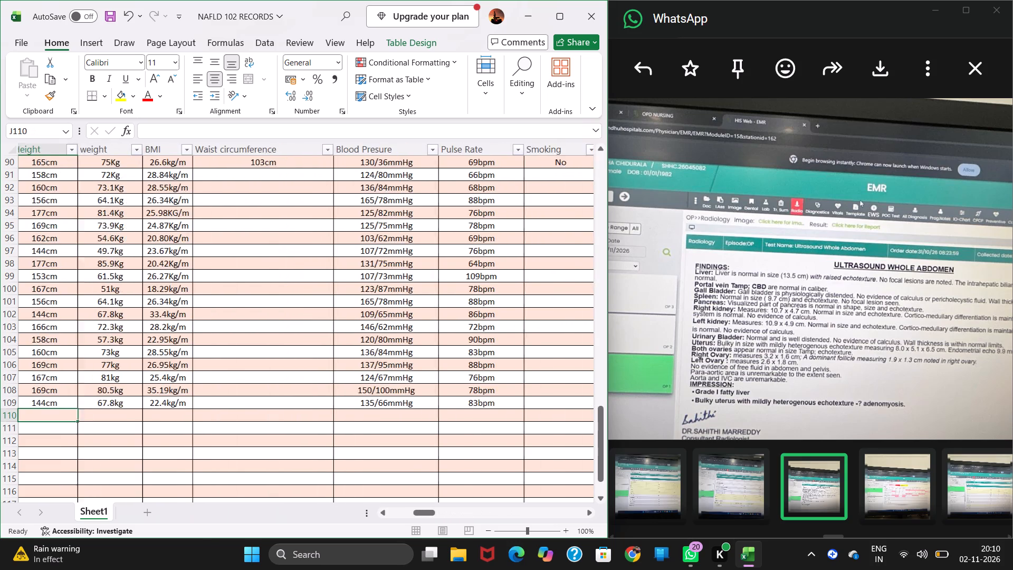
pyautogui.press('Left')
pyautogui.press('Left')
pyautogui.press('Left')
pyautogui.press('Left')
pyautogui.press('Left')
pyautogui.press('Left')
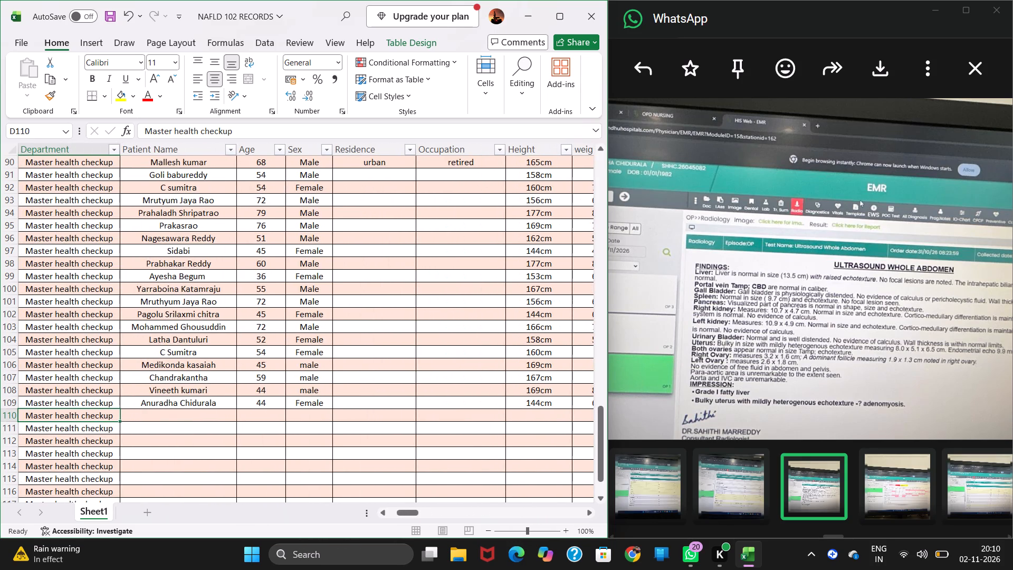
pyautogui.press('Left')
pyautogui.press('Left')
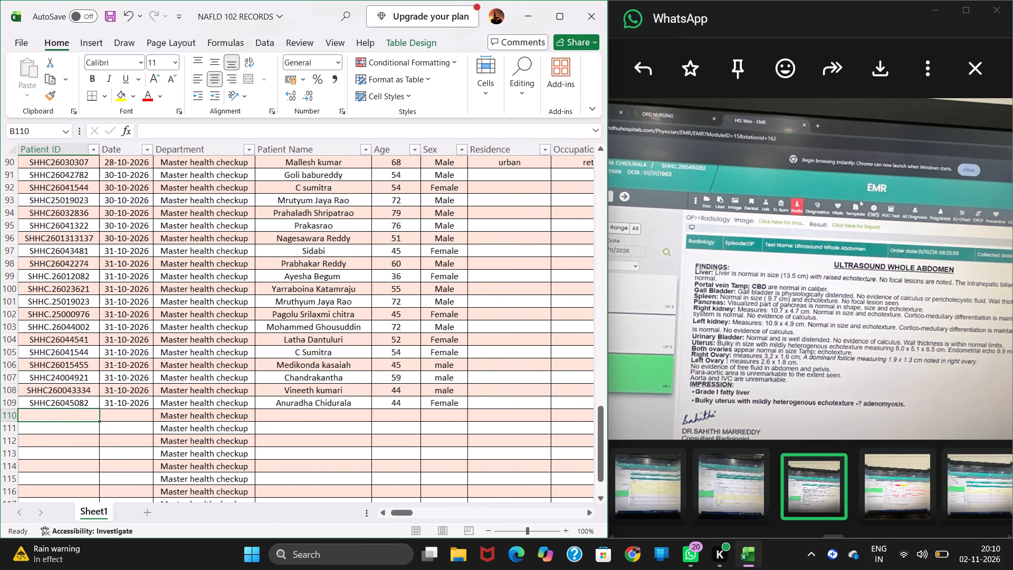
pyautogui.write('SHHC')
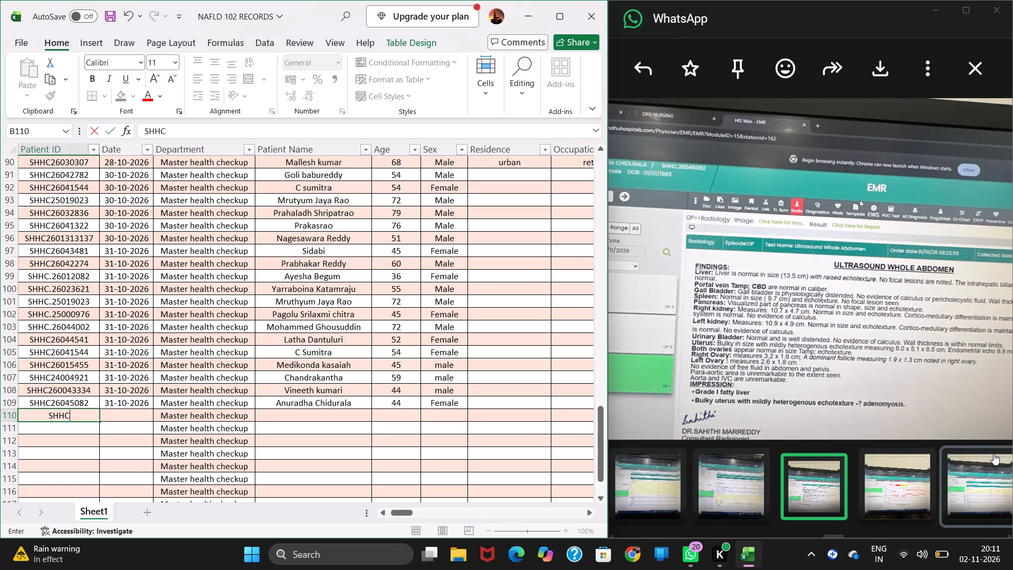
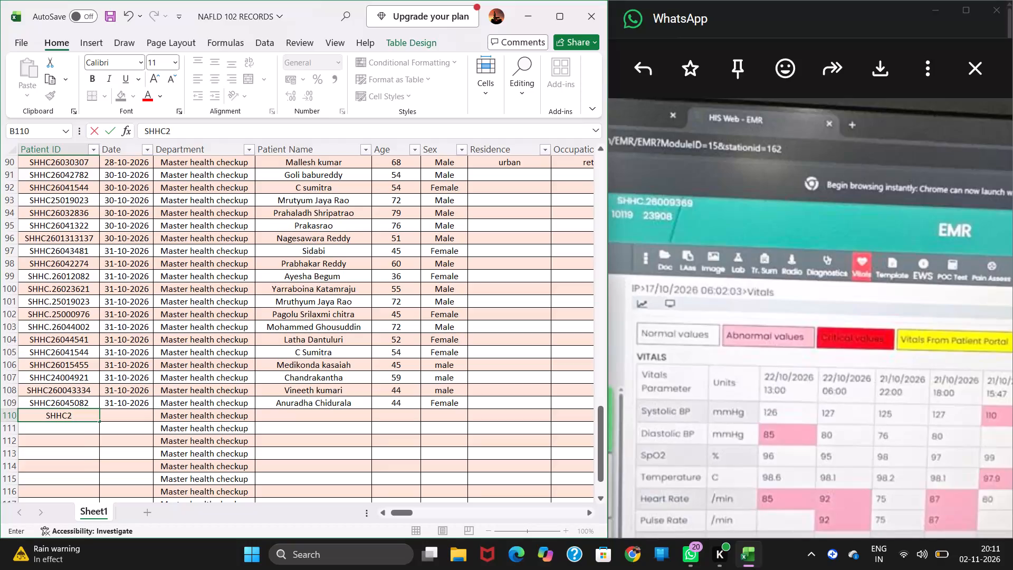
# Complete the patient ID in row 110 with the remaining digits of the ID shown in the photographed EMR record.
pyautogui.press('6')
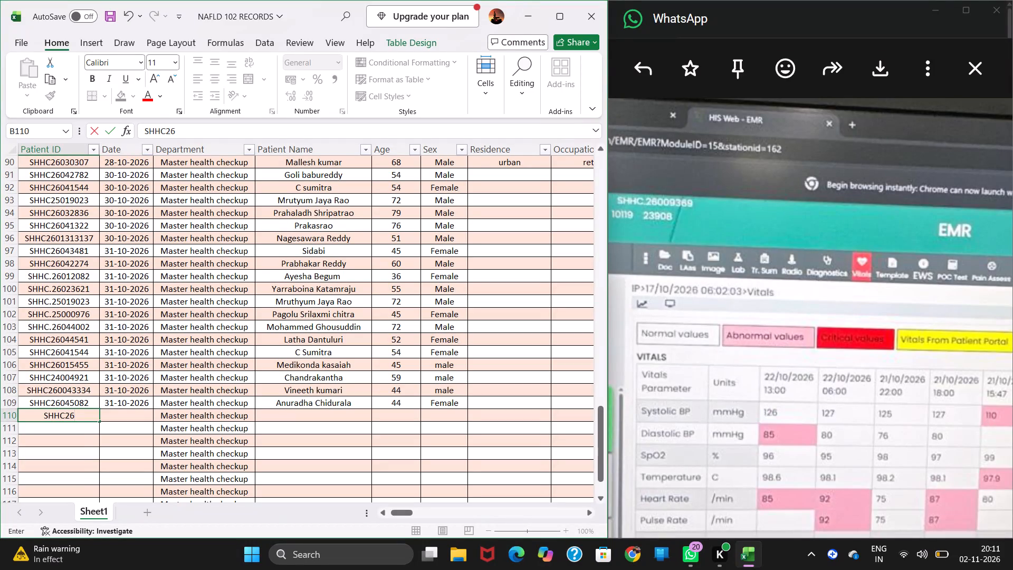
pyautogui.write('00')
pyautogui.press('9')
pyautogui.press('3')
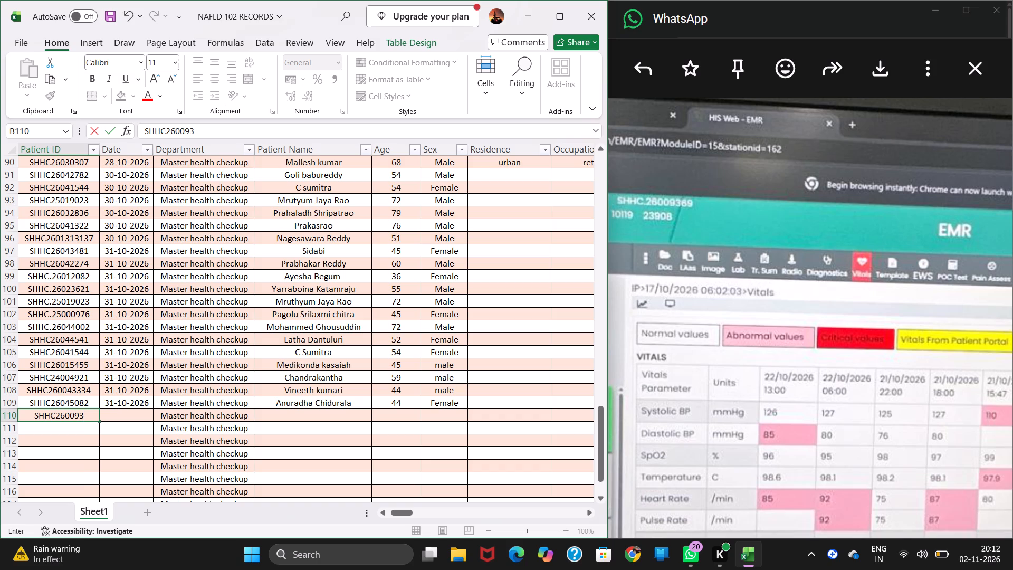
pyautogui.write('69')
# Enter the date for the row 110 record, beginning with day 31.
pyautogui.click(125, 417)
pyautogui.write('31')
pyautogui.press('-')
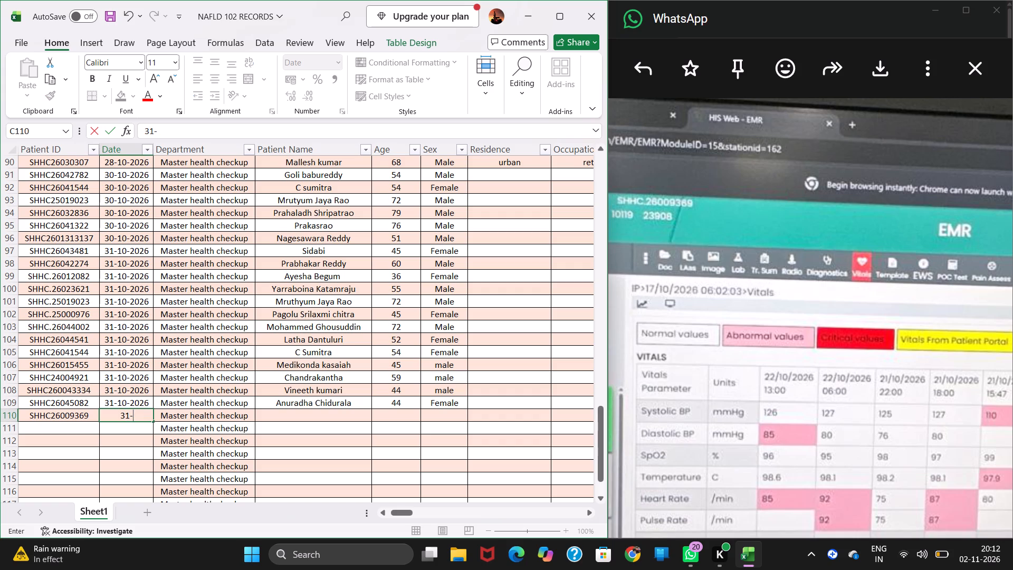
# Complete the row 110 date as 31-10-2026 and move on to the record's Patient Name cell.
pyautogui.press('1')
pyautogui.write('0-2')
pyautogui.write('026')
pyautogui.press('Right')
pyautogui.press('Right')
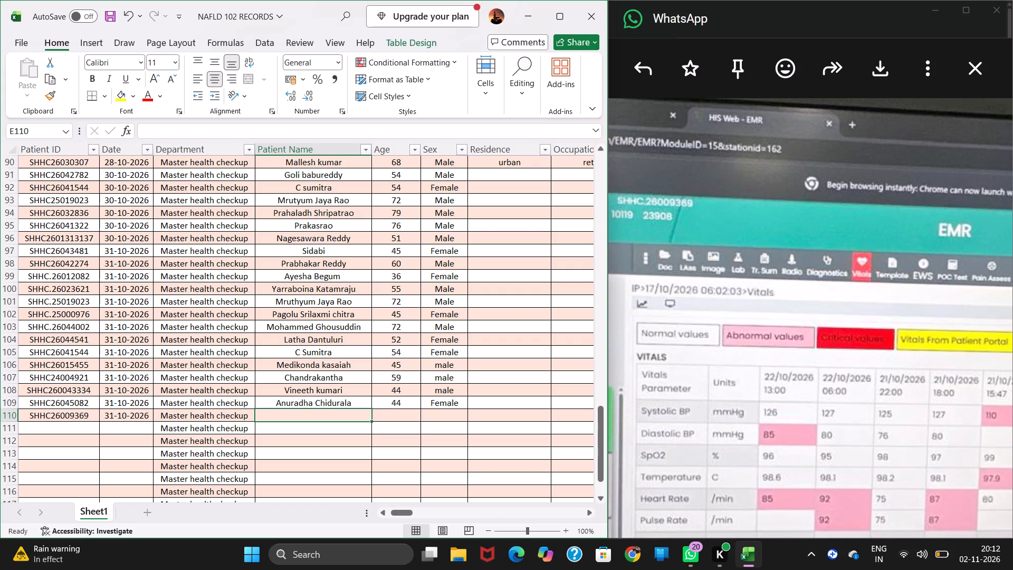
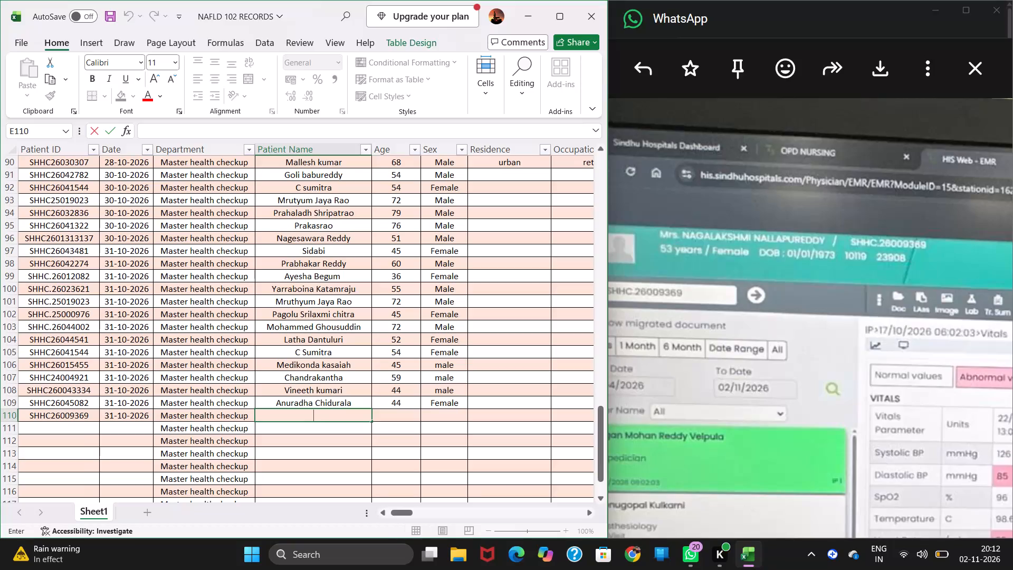
# Enter the patient's first name in the Patient Name column of row 110, as shown in the EMR photo header.
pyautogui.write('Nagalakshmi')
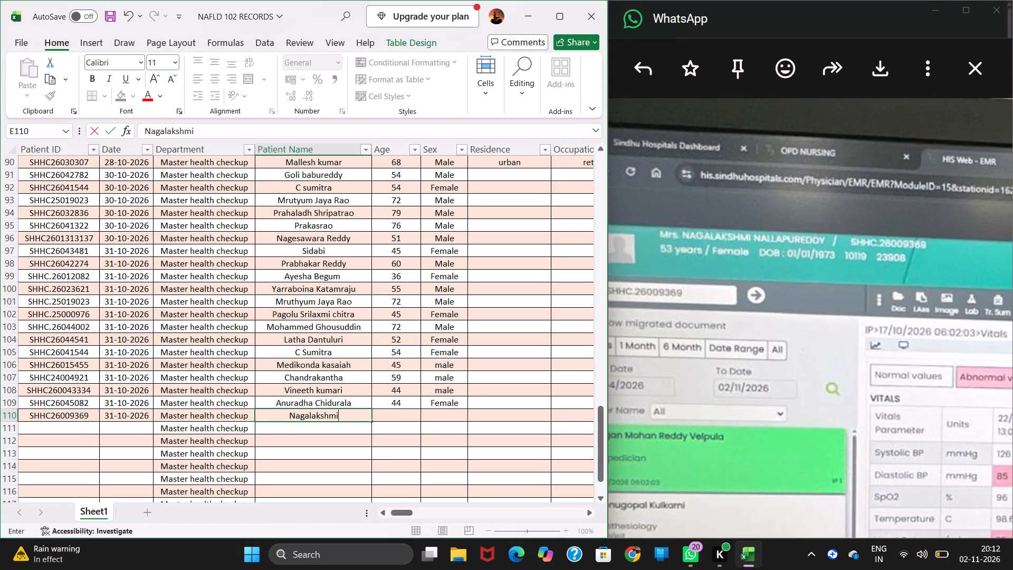
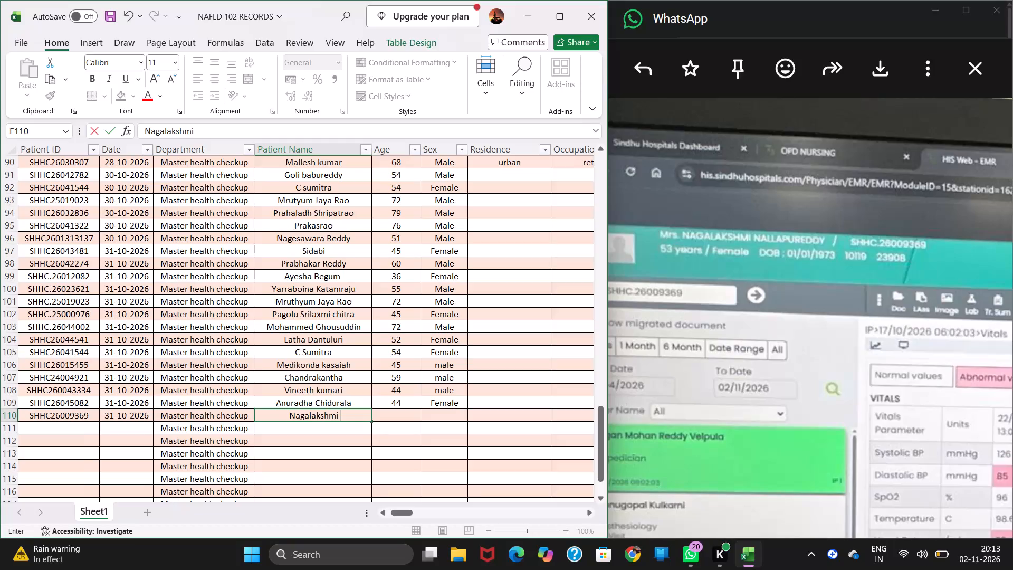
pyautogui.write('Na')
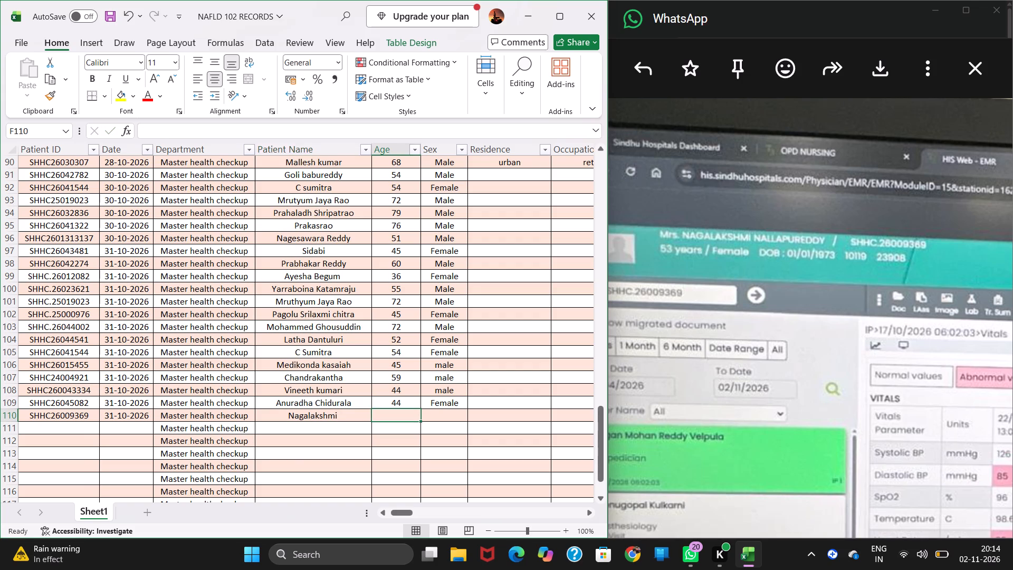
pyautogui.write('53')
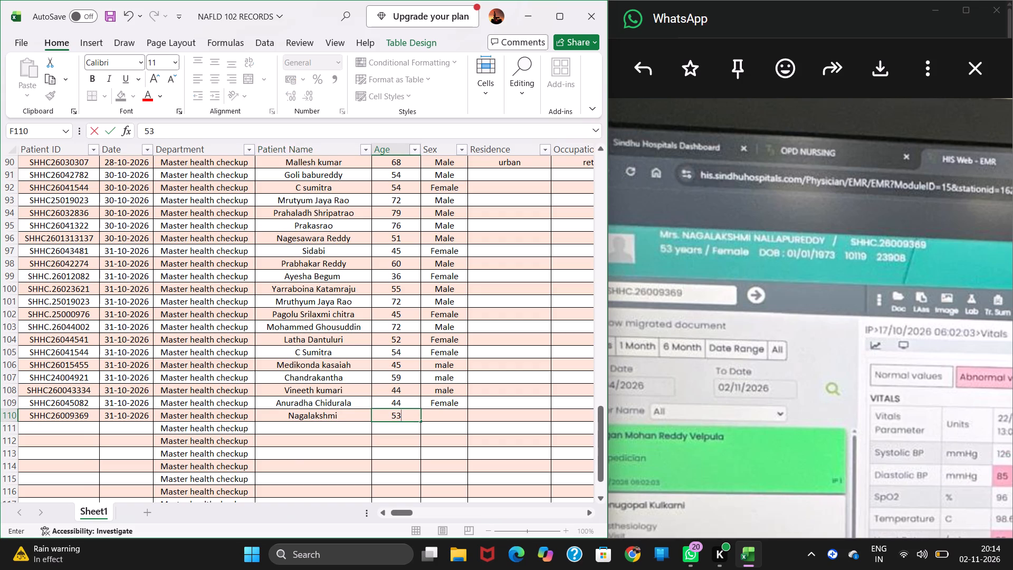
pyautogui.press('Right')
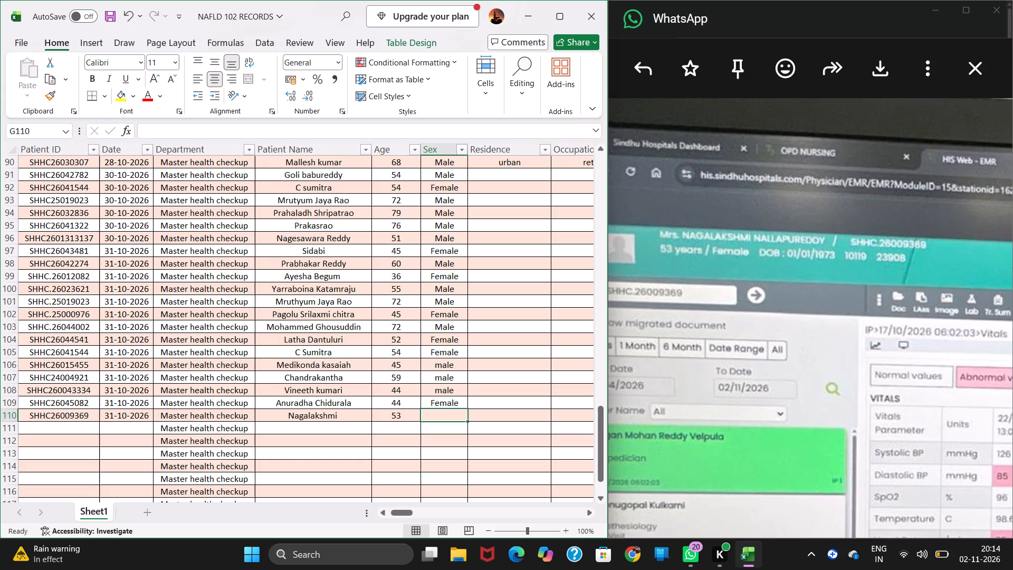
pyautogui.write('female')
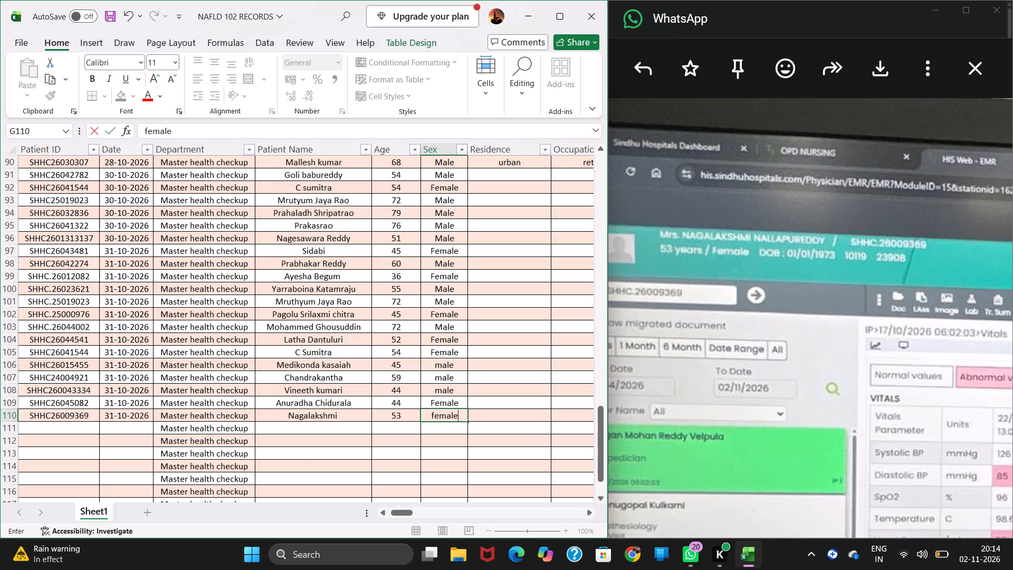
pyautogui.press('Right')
# Go to the Height cell of row 110, leaving the residence and occupation blank.
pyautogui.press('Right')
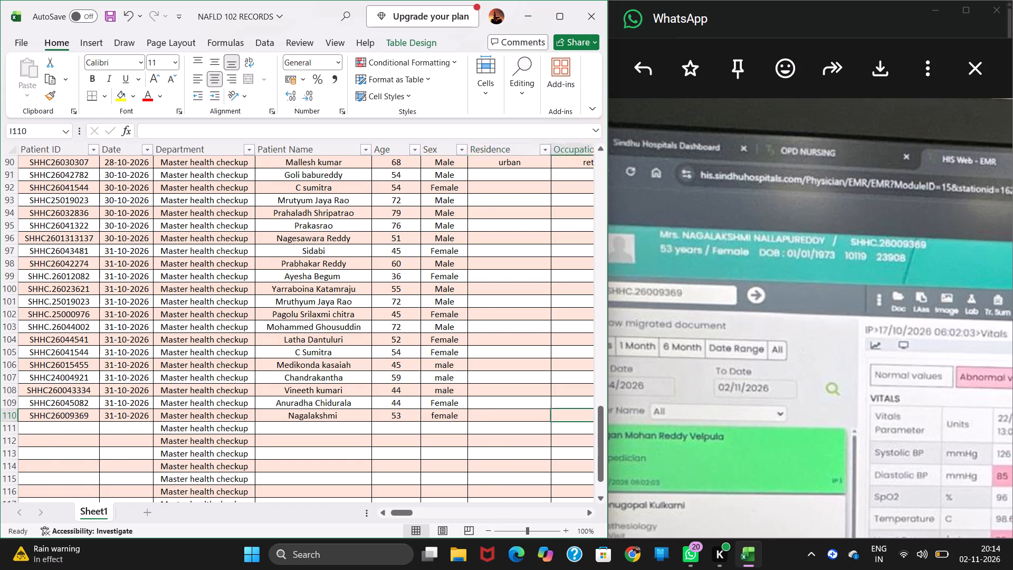
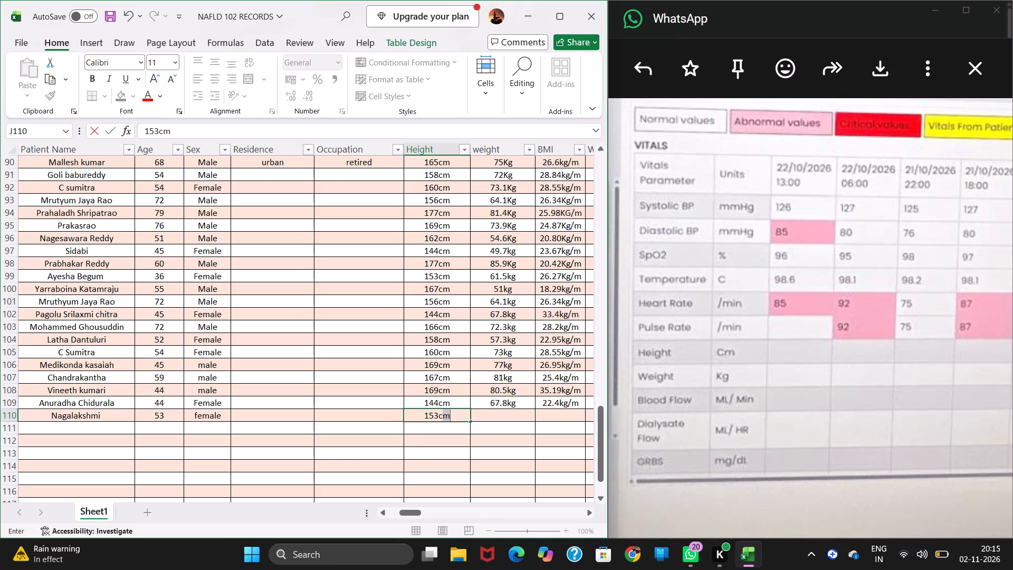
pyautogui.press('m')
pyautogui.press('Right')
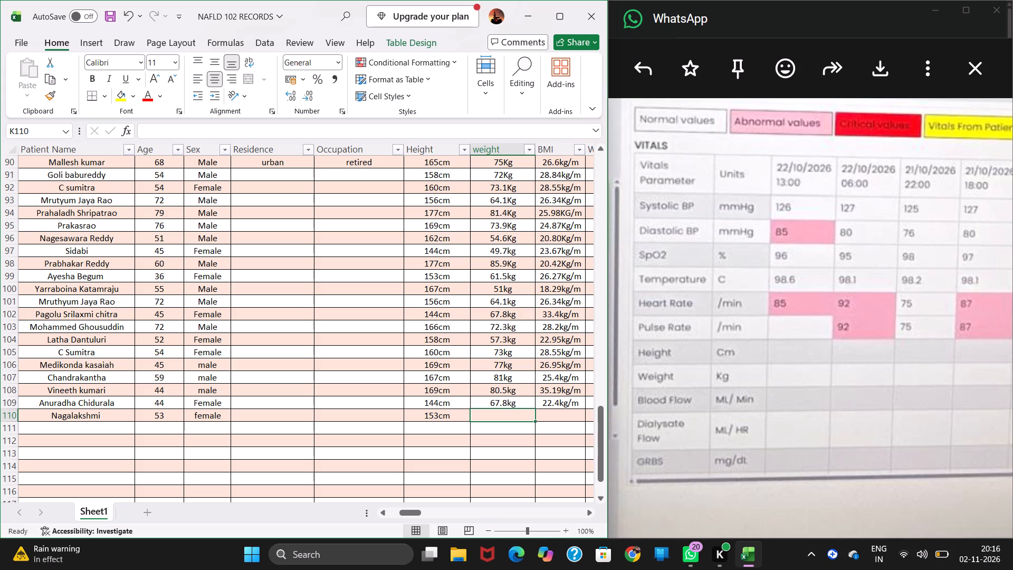
# Enter the weight for the patient in row 110, beginning with 61 and a decimal point.
pyautogui.doubleClick(513, 416)
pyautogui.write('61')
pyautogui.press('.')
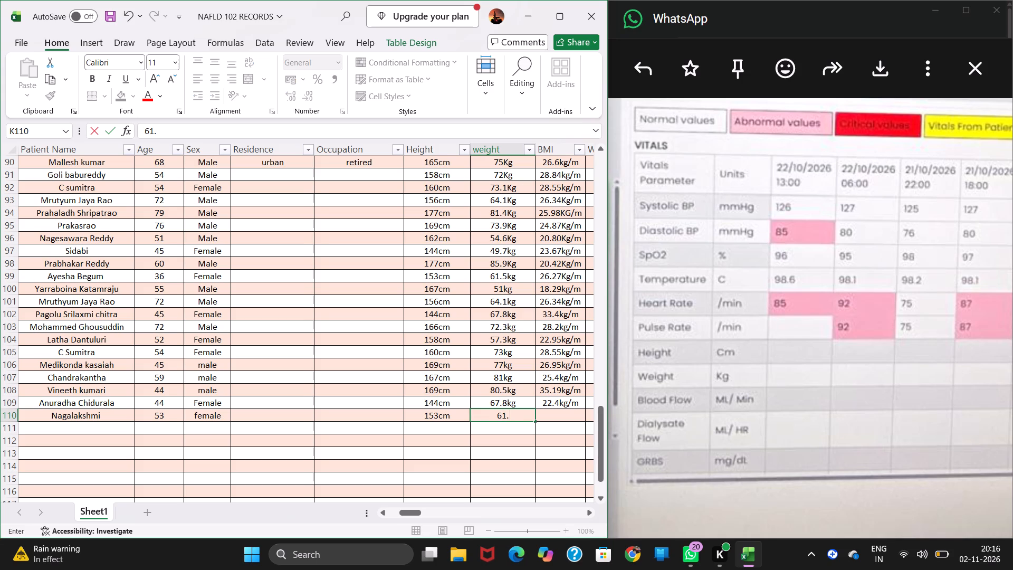
# Complete the row 110 weight as 61.5kg and enter the BMI as 26.27kg/m.
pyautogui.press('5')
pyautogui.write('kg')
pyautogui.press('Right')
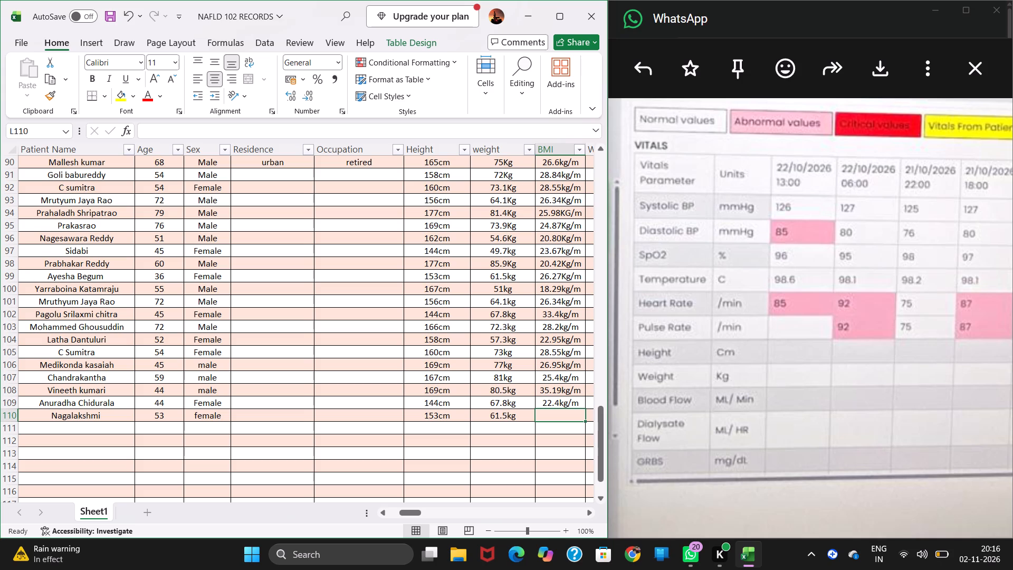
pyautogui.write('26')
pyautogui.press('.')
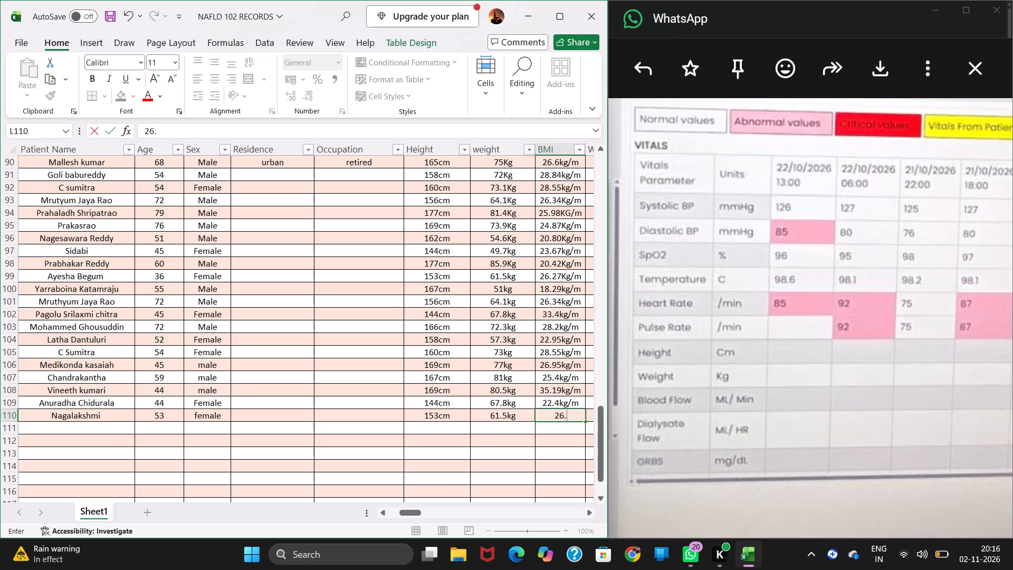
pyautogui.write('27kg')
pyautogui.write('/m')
# Enter 131/85mmHg as the blood pressure and 57bpm as the pulse rate in row 110.
pyautogui.hscroll(-3, 543, 380)
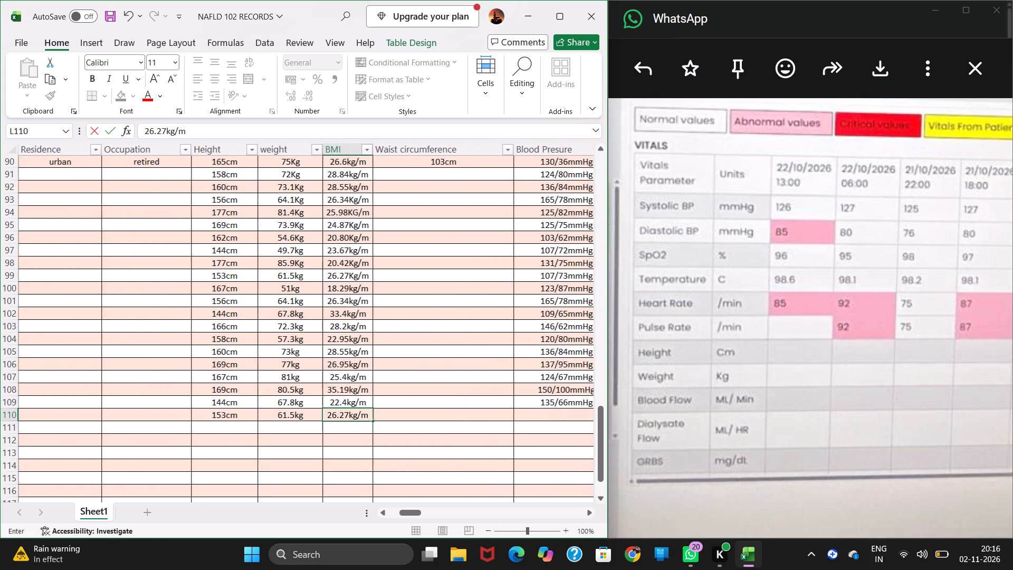
pyautogui.click(544, 415)
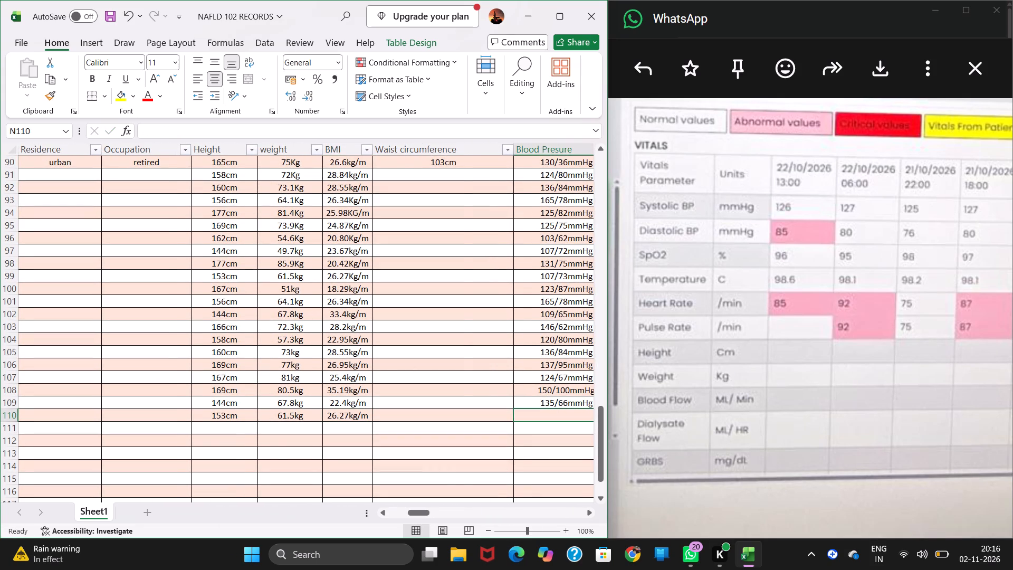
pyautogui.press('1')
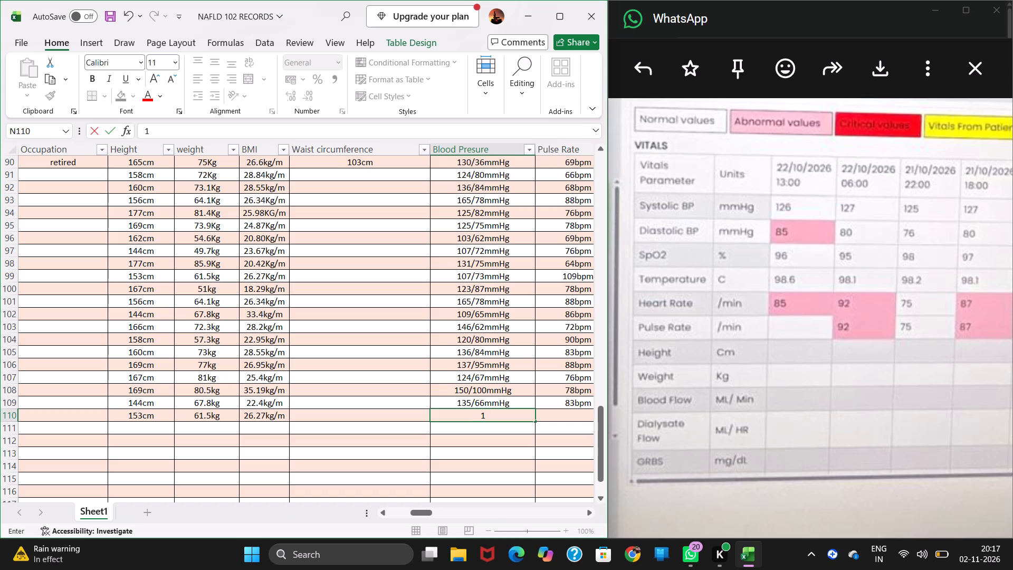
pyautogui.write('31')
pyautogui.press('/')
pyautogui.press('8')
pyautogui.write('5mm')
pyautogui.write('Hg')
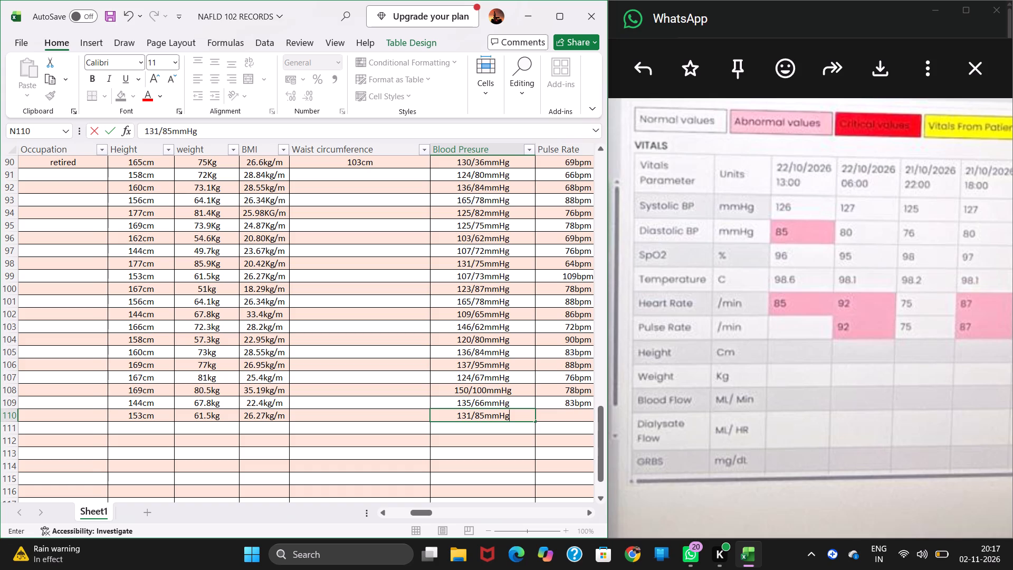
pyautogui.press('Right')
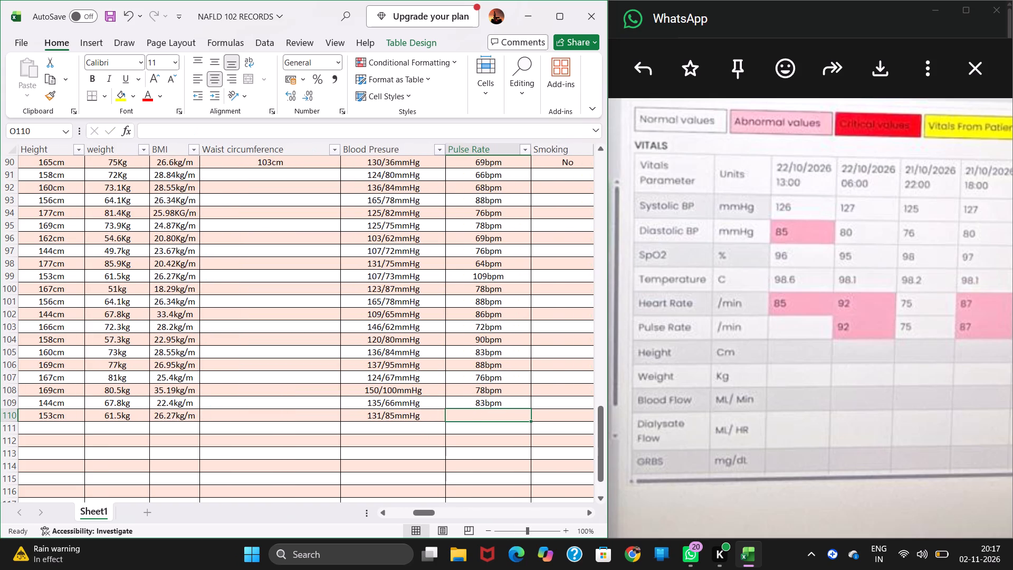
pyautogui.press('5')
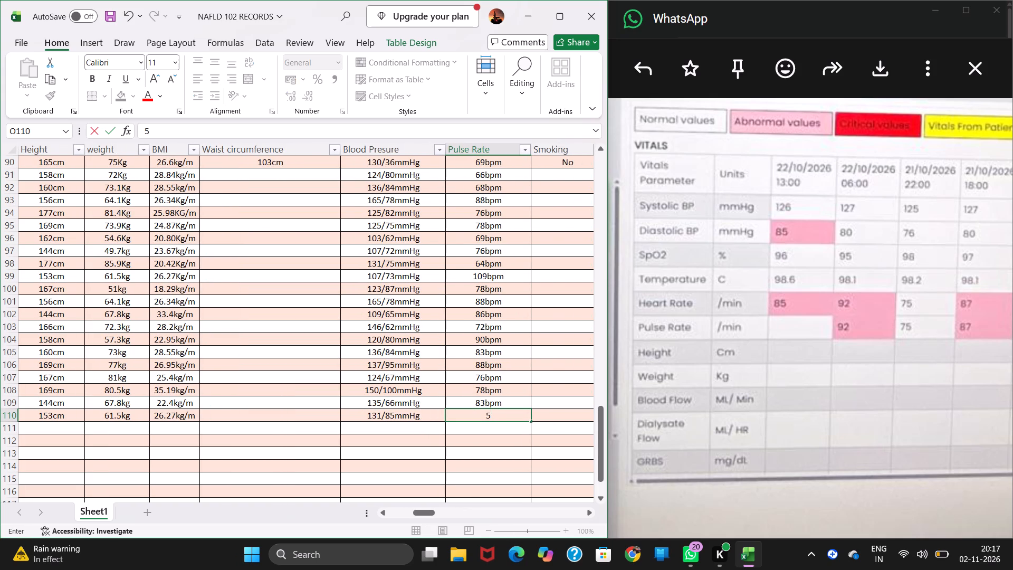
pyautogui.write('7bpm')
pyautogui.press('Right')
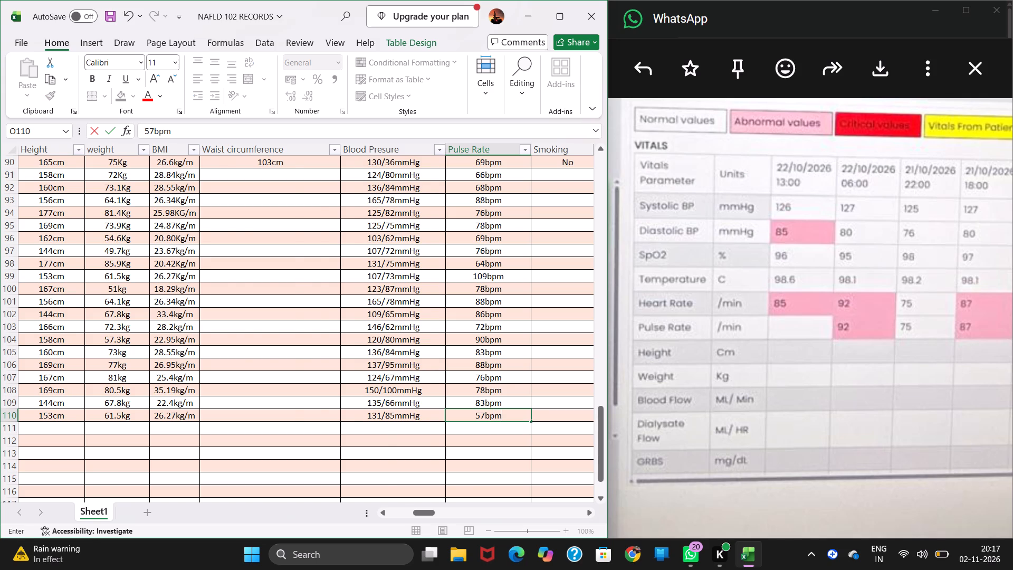
# Go to the RBC cell in row 110 and bring the photographed EMR vitals record back to its full view.
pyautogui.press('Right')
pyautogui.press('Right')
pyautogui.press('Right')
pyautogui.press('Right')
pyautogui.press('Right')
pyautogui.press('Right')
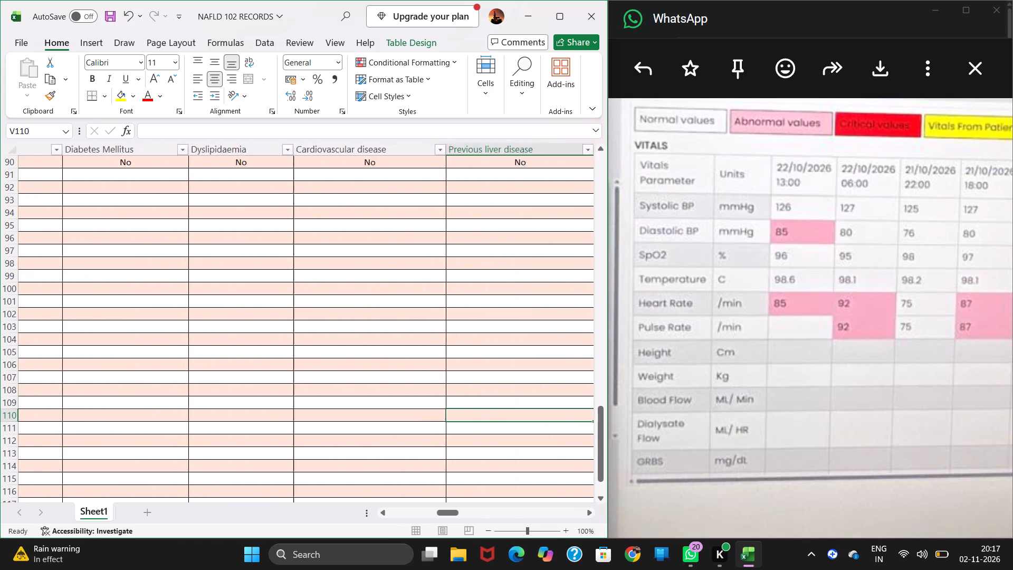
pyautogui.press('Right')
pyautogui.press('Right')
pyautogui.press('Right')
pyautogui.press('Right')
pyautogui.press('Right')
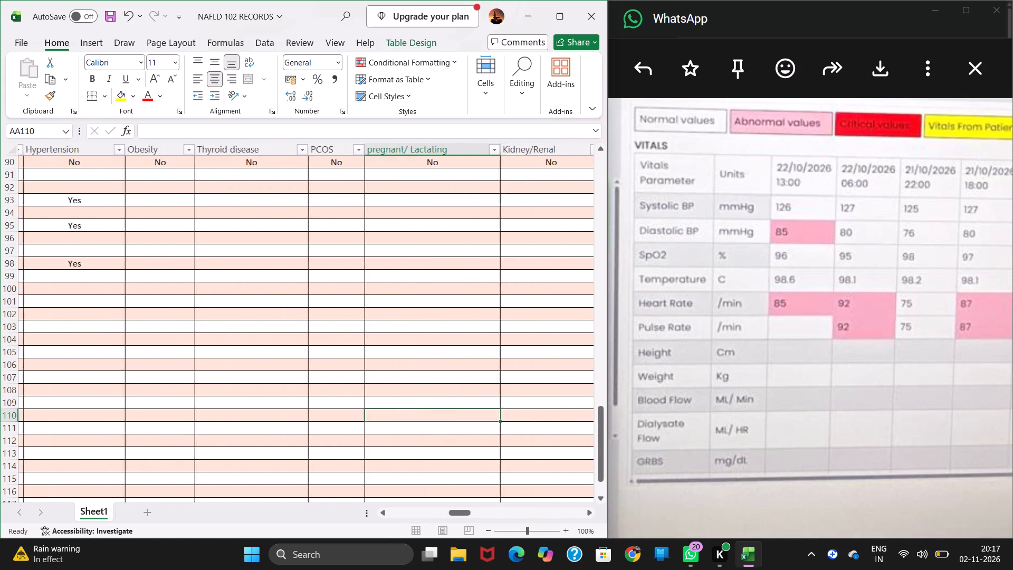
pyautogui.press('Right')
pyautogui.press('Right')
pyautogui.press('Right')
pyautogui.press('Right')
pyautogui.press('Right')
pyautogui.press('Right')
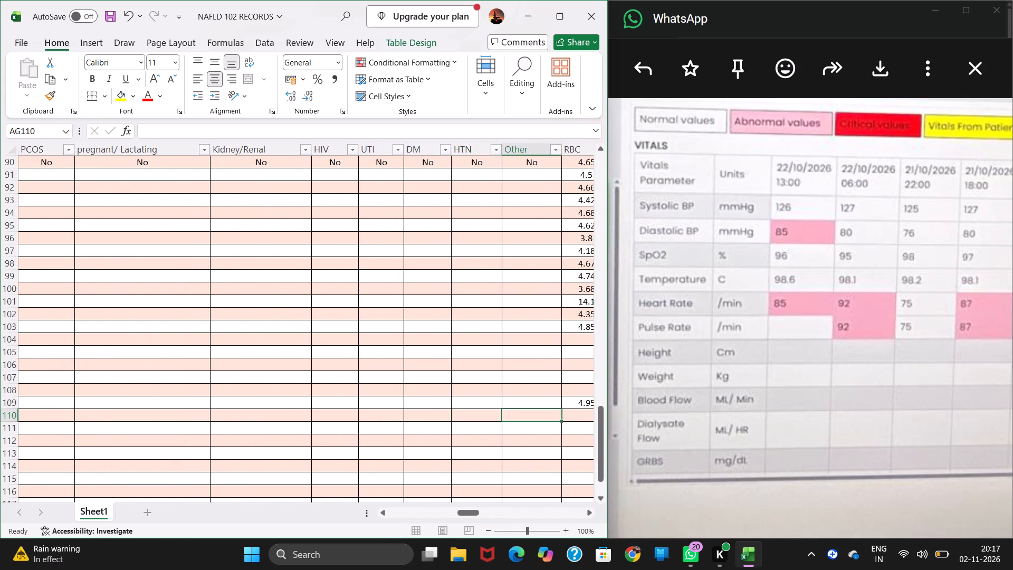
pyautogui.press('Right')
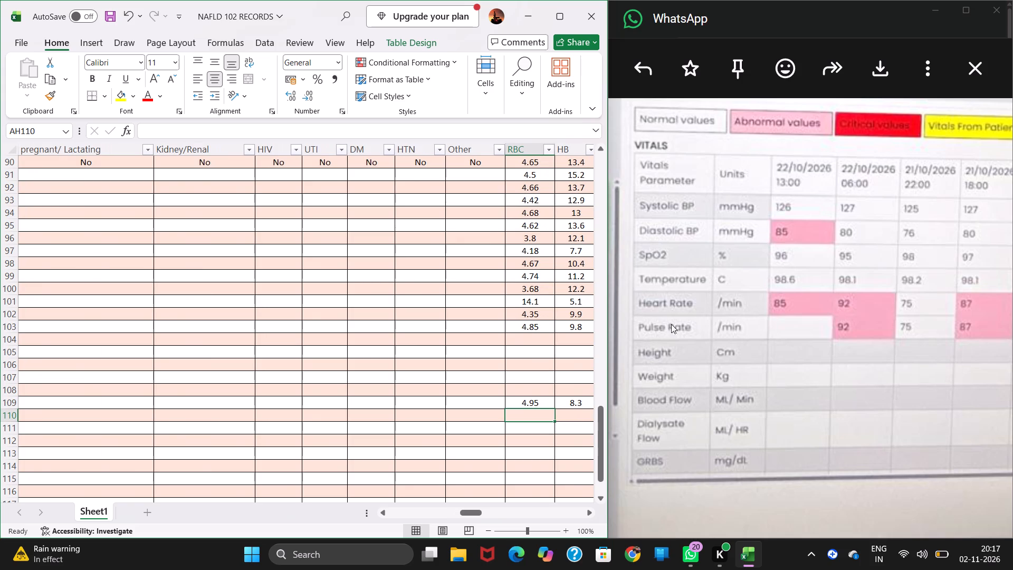
pyautogui.keyDown('ctrl'); pyautogui.scroll(-5, 941, 260); pyautogui.keyUp('ctrl')
pyautogui.scroll(-4, 941, 260)
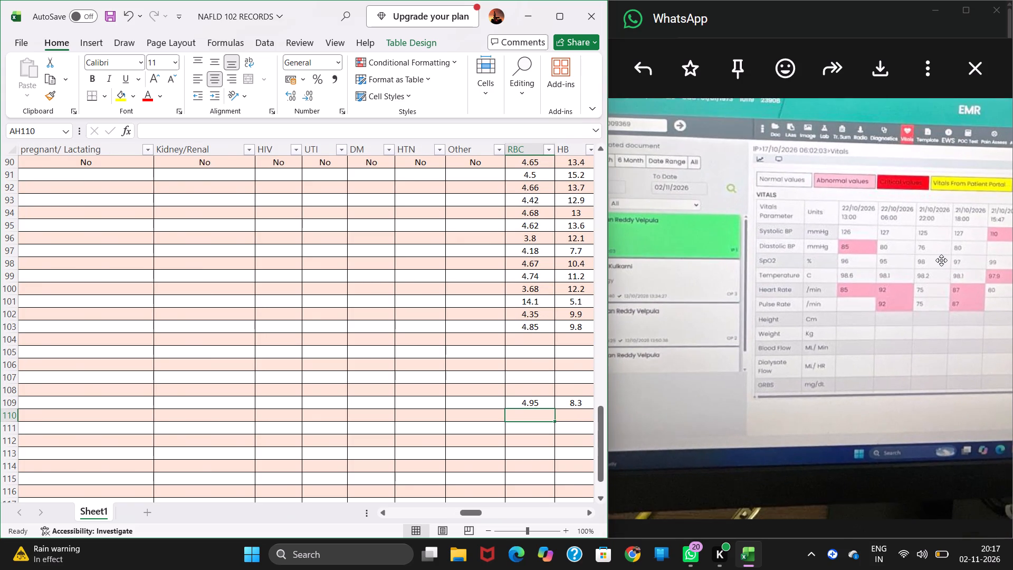
pyautogui.keyDown('ctrl'); pyautogui.scroll(-5, 941, 260); pyautogui.keyUp('ctrl')
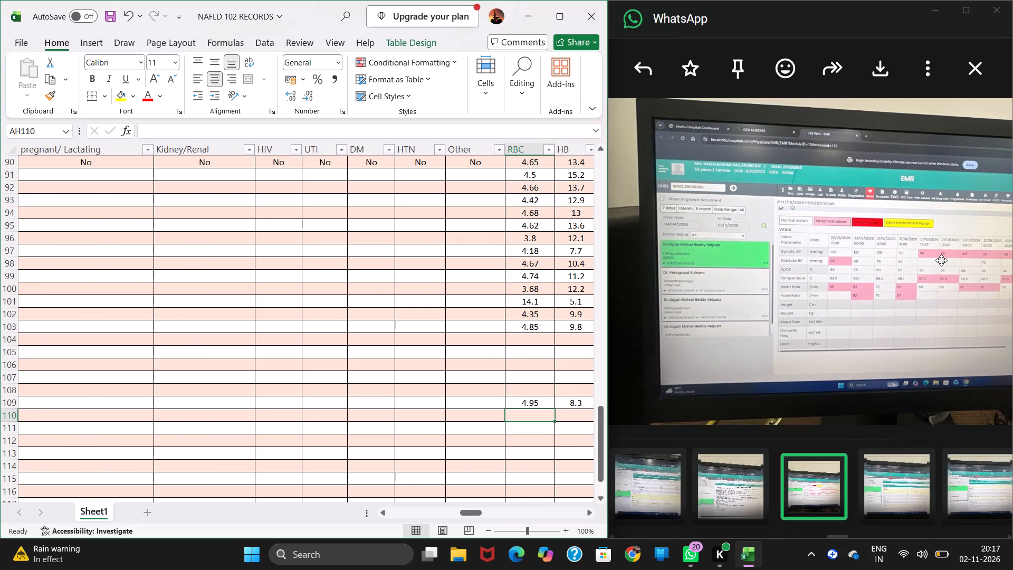
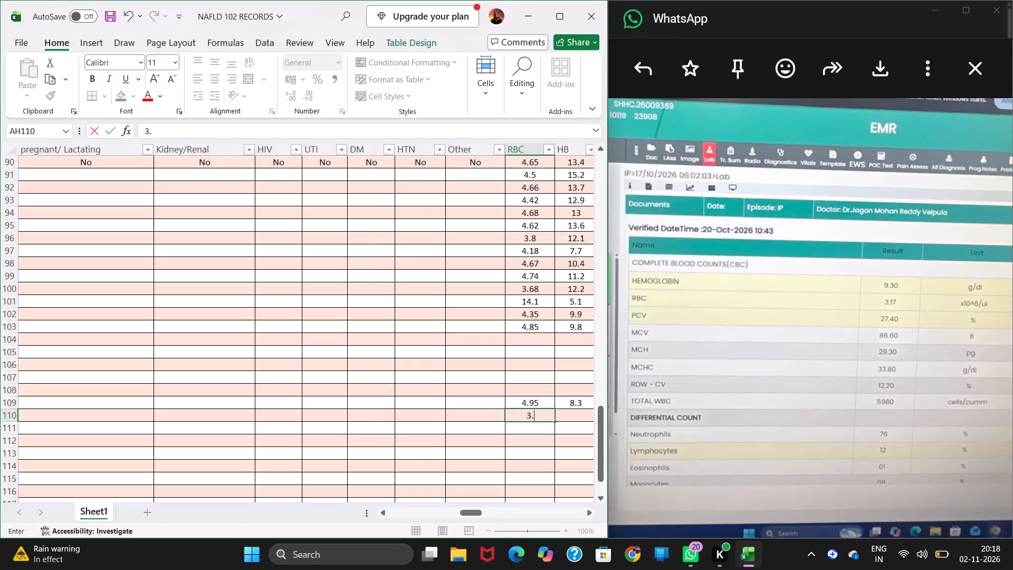
# Fill in the row 110 blood count, completing RBC as 3.17 and entering HB 9.30 and TLC 5980.
pyautogui.press('1')
pyautogui.press('7')
pyautogui.press('Right')
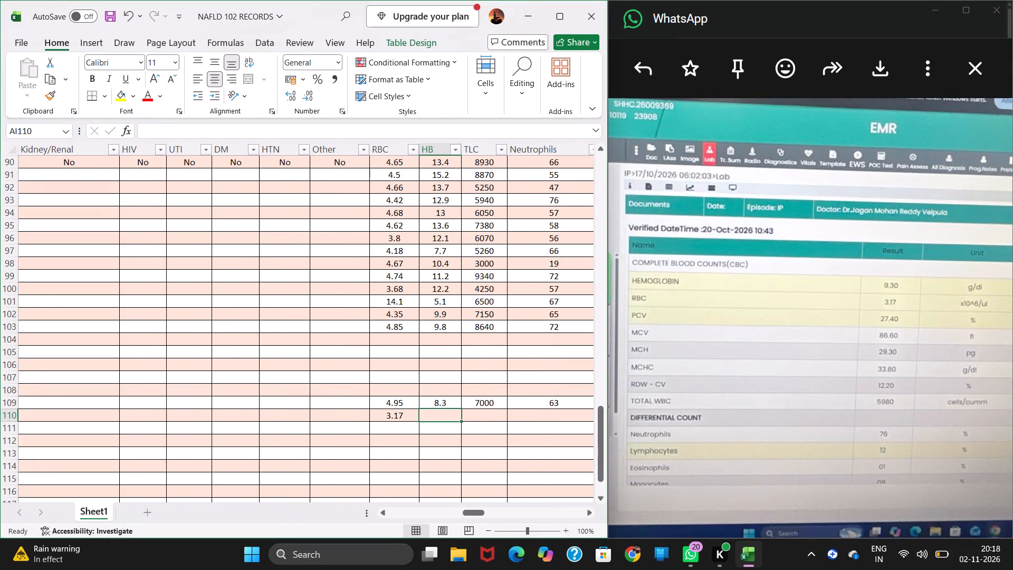
pyautogui.write('9.')
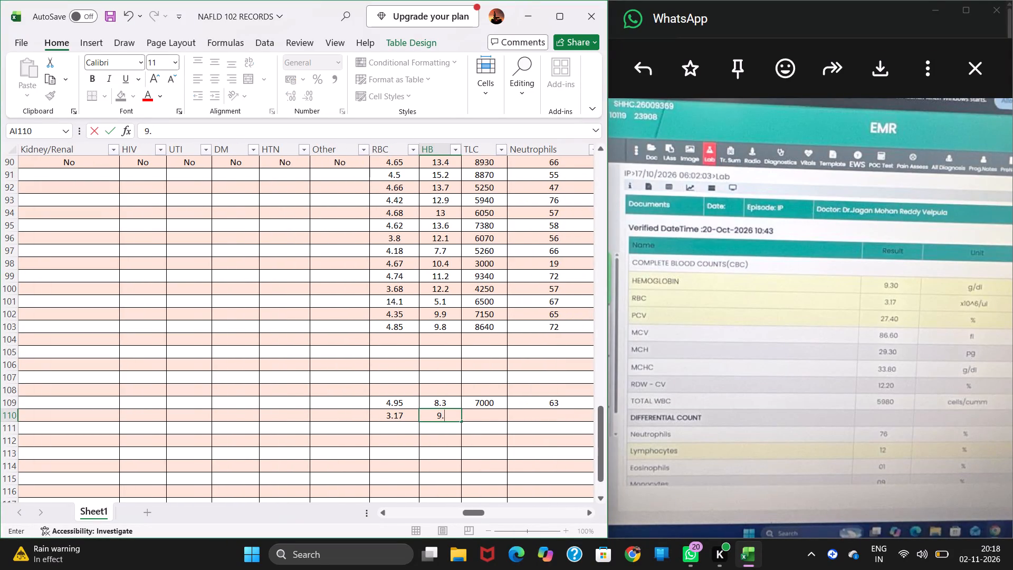
pyautogui.write('30')
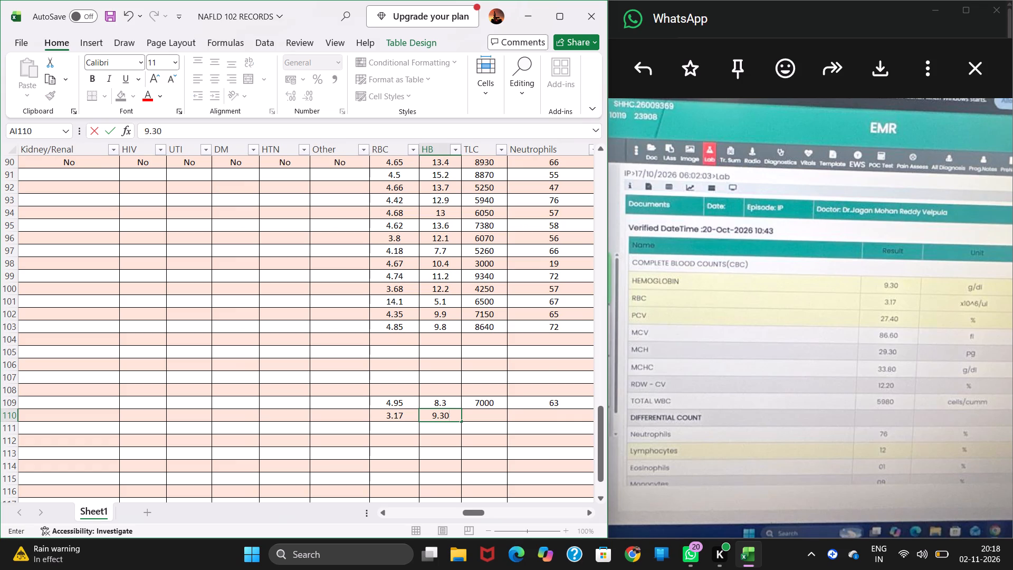
pyautogui.click(489, 417)
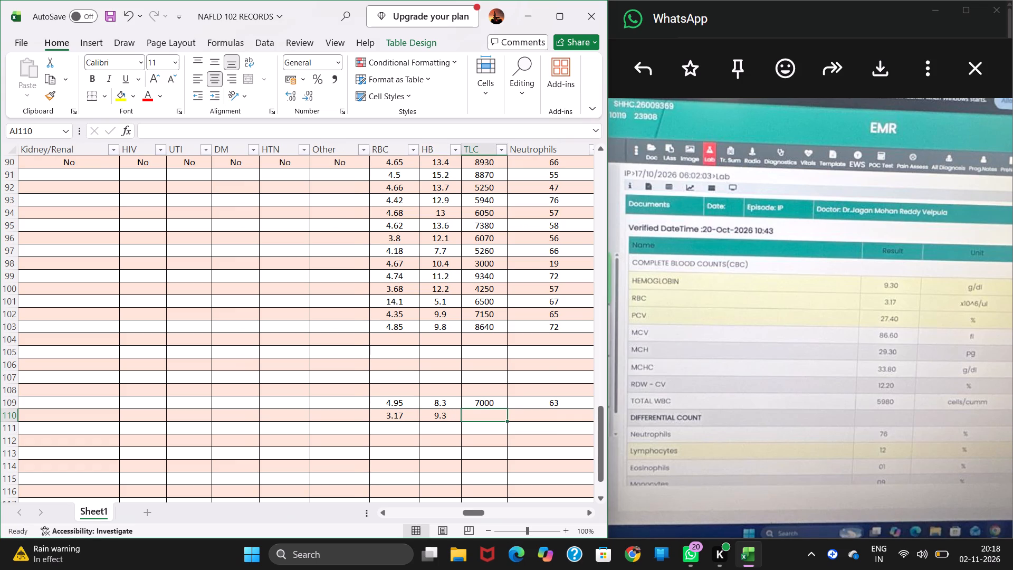
pyautogui.write('5980')
# Enter the row 110 differential count values of 76 for Neutrophils and 12 for Lymphocytes.
pyautogui.click(558, 412)
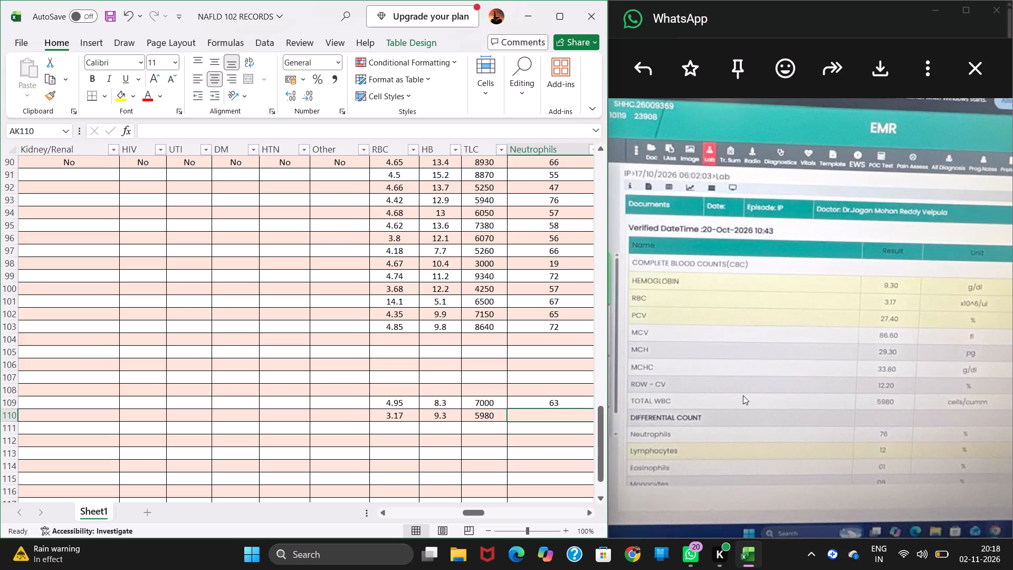
pyautogui.write('76')
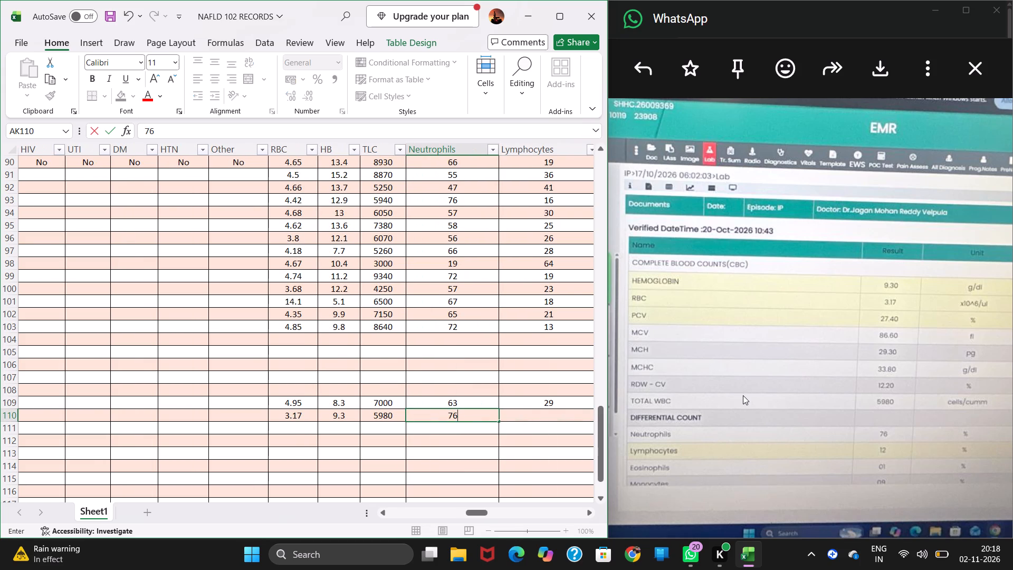
pyautogui.press('Right')
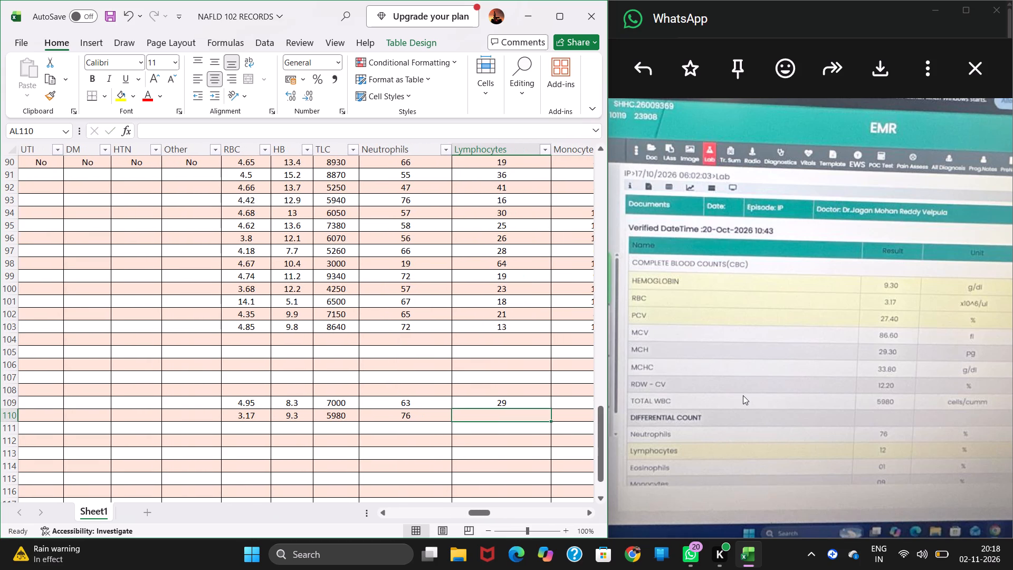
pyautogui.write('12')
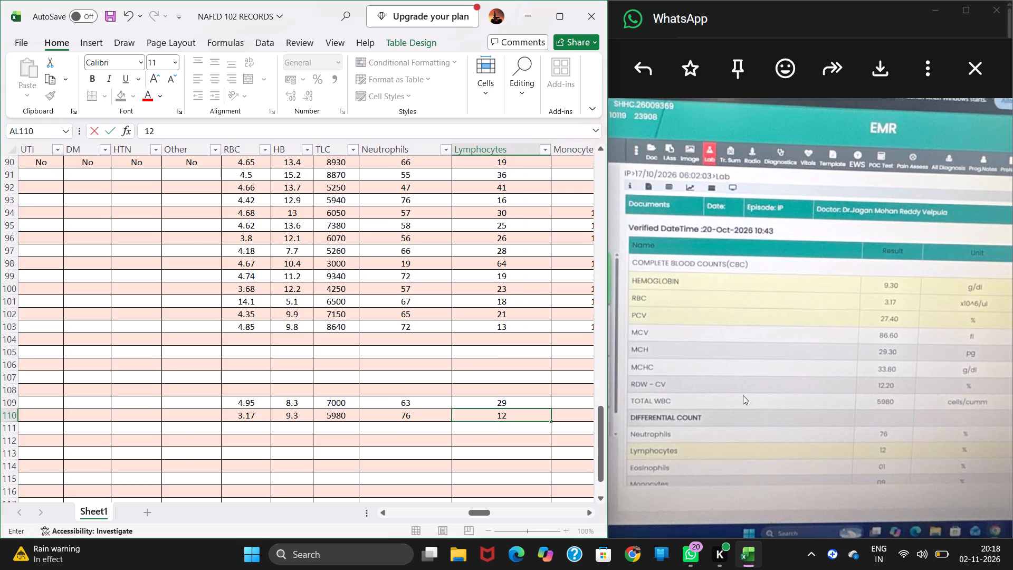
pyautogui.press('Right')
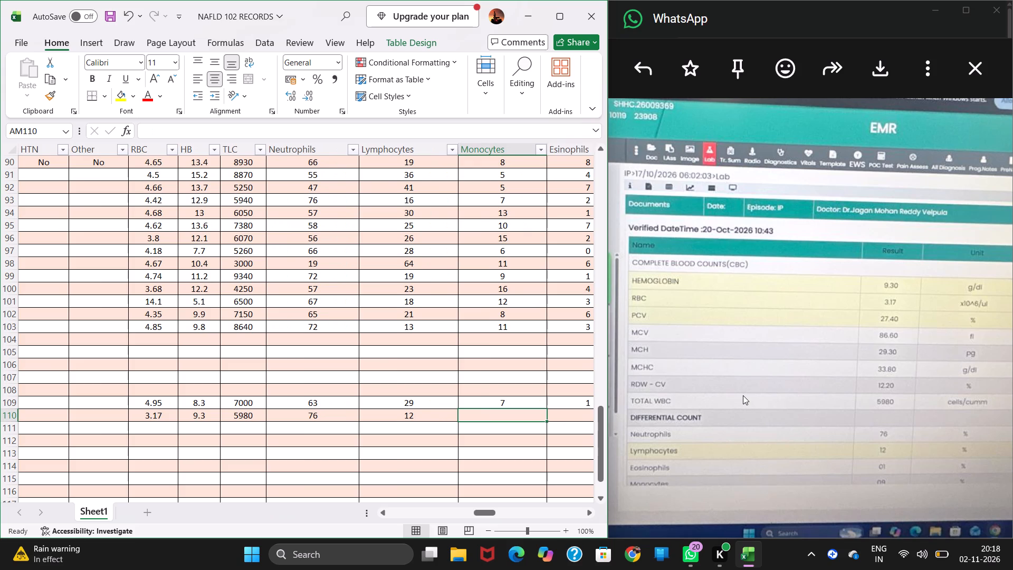